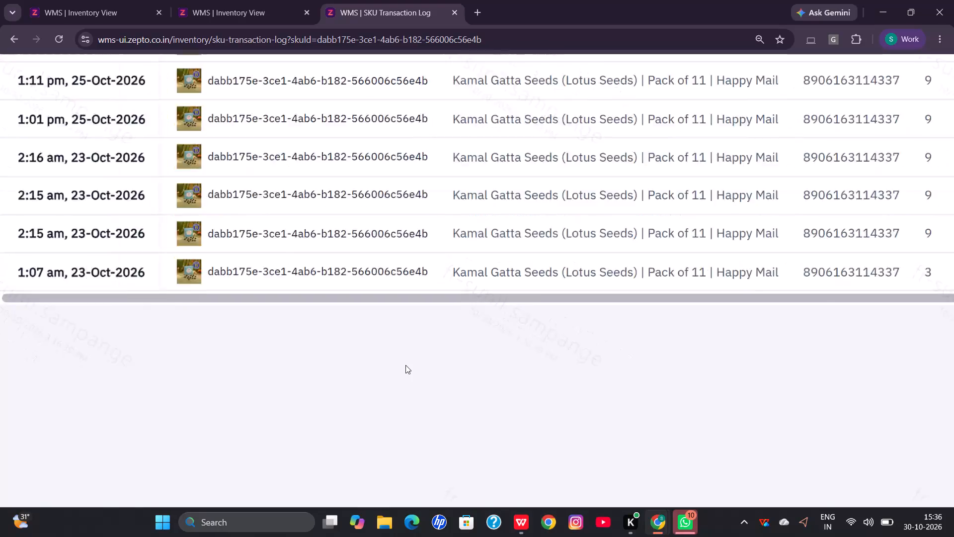
Open the WMS Dashboard in the first Inventory View tab and go to its Control Tower.
{"action": "left_click", "coordinate": [117, 51]}
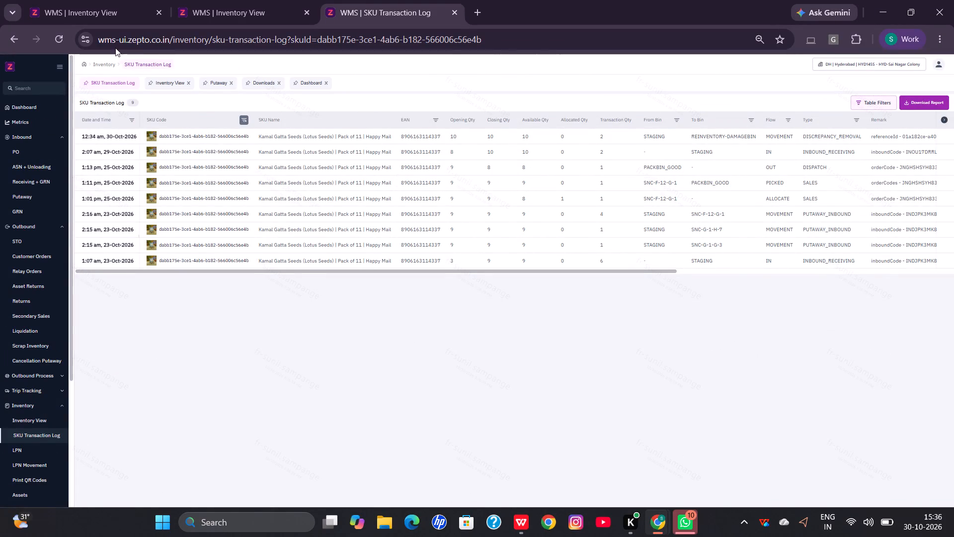
{"action": "left_click", "coordinate": [104, 4]}
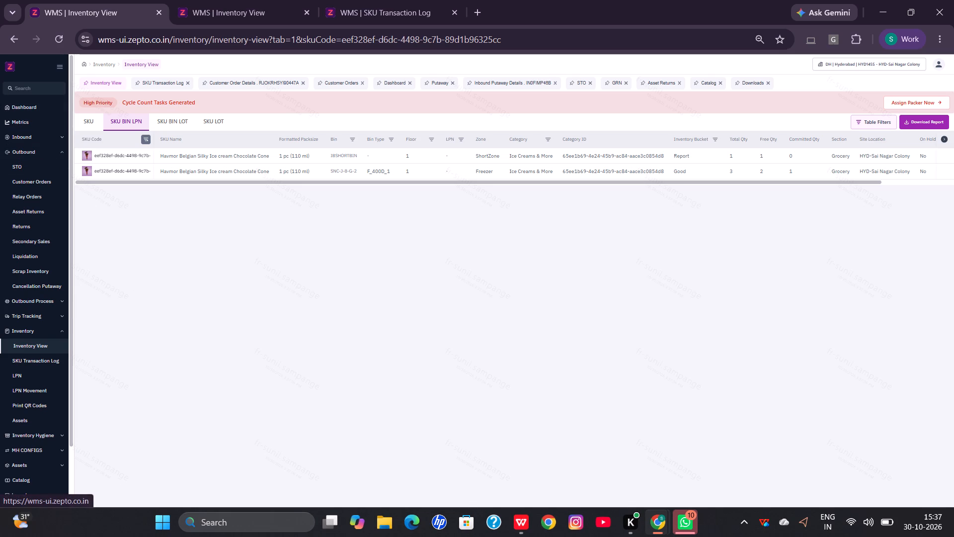
{"action": "left_click", "coordinate": [24, 109]}
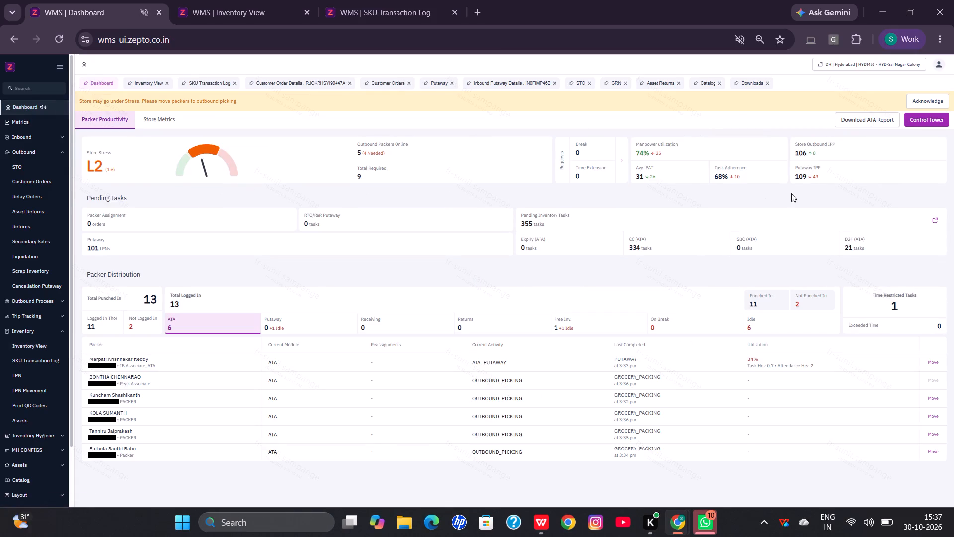
{"action": "left_click", "coordinate": [926, 119]}
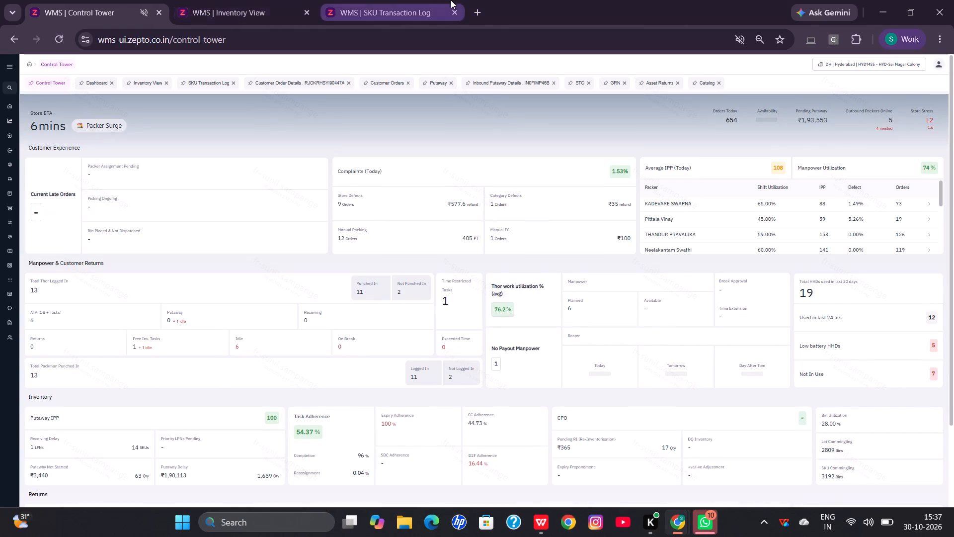
Open the Support site in a new browser tab and set the ticket search criterion to Order Code.
{"action": "left_click", "coordinate": [480, 7]}
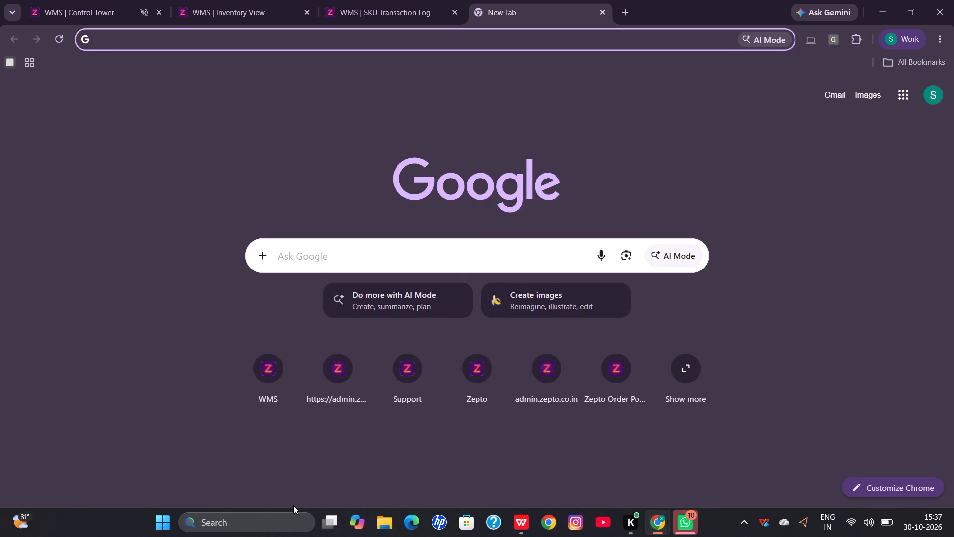
{"action": "left_click", "coordinate": [390, 351]}
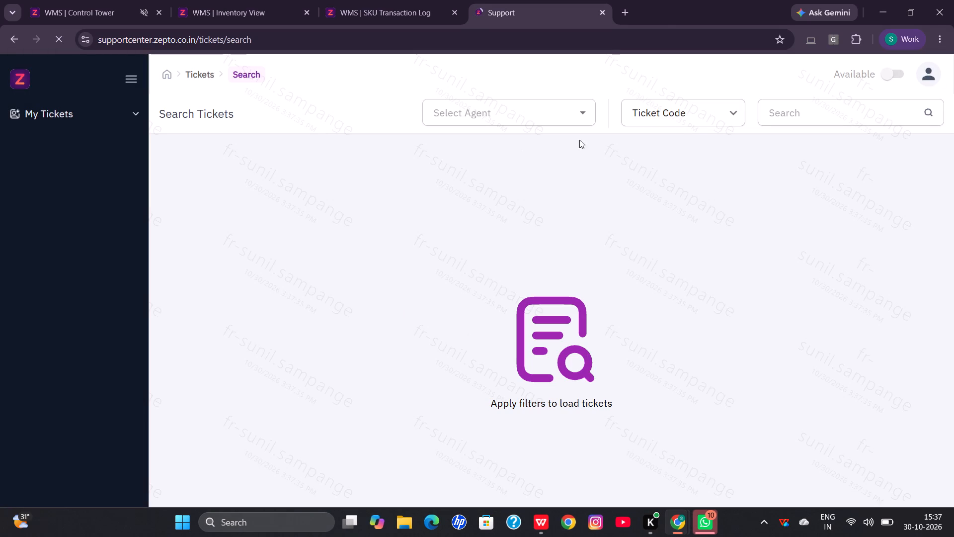
{"action": "left_click", "coordinate": [678, 109]}
{"action": "left_click", "coordinate": [657, 176]}
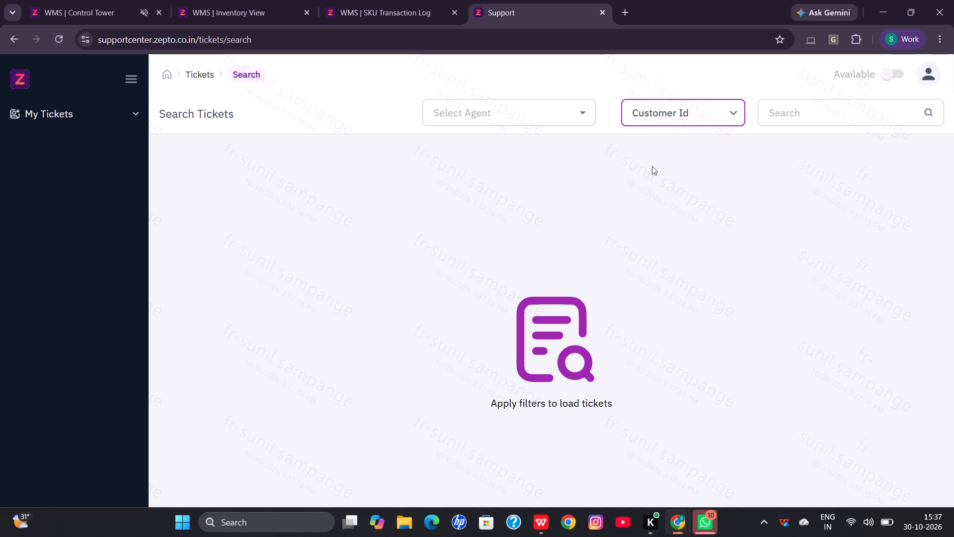
{"action": "left_click", "coordinate": [652, 166]}
{"action": "left_click", "coordinate": [672, 114]}
{"action": "left_click", "coordinate": [660, 157]}
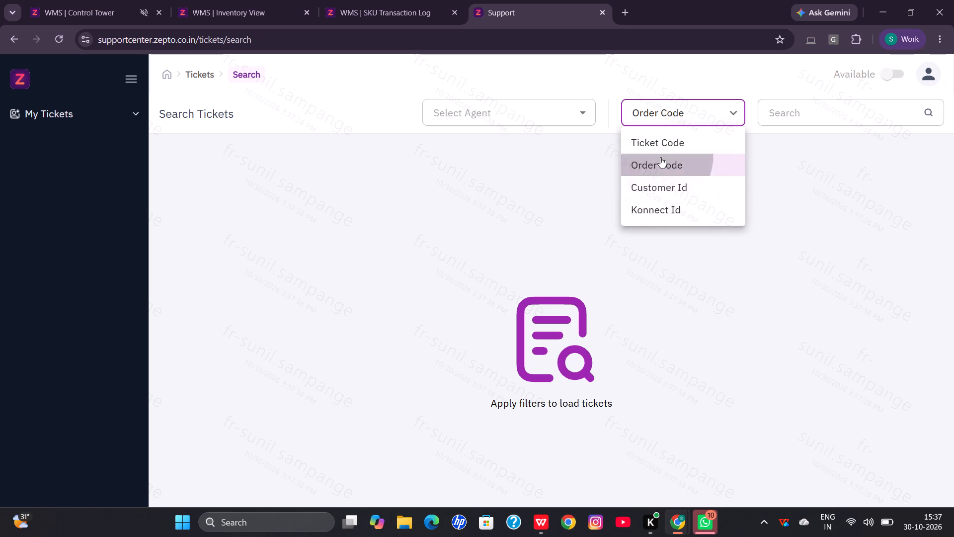
Open the Category Defects details in the Control Tower and copy the order ID of the first Pumpkin Disco entry.
{"action": "key", "text": "ctrl+Tab"}
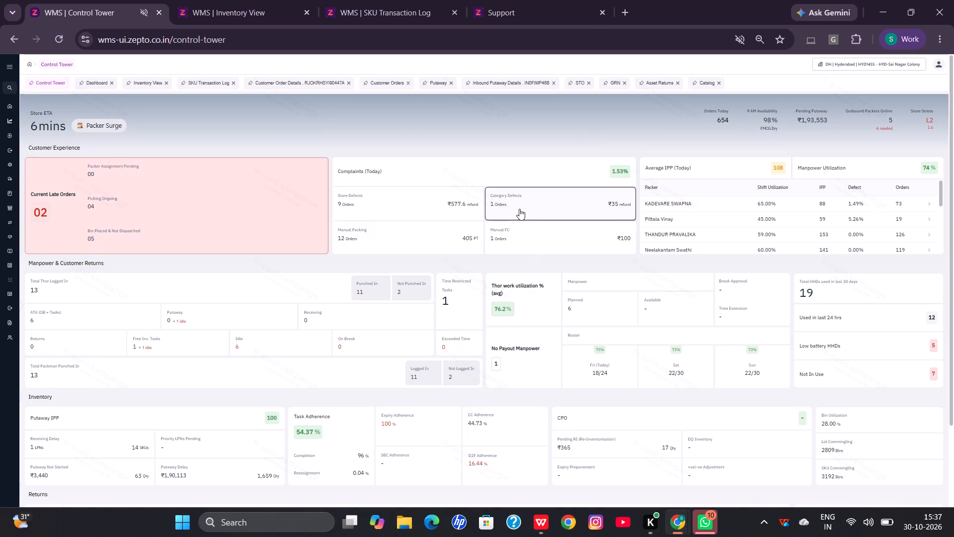
{"action": "left_click", "coordinate": [519, 209]}
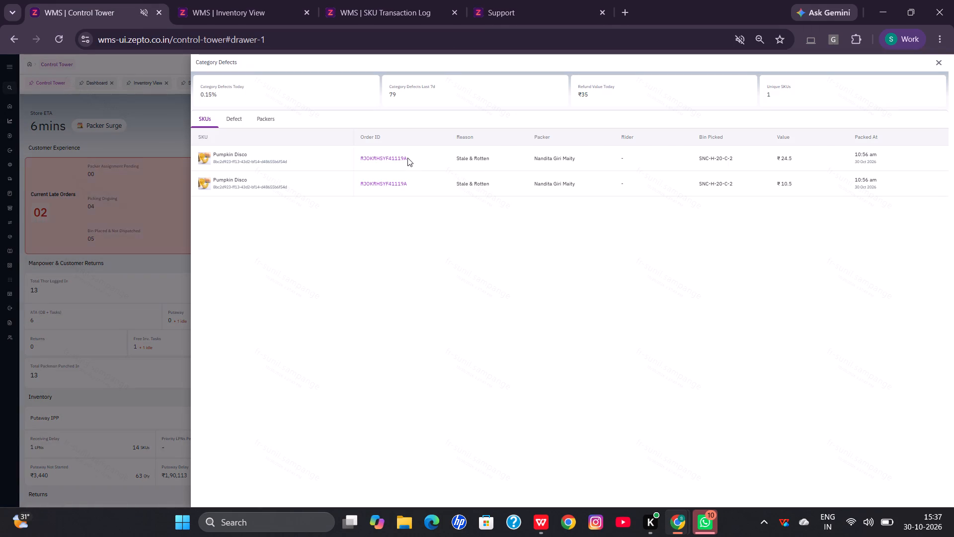
{"action": "double_click", "coordinate": [407, 158], "text": "ctrl"}
{"action": "triple_click", "coordinate": [409, 158], "text": "ctrl"}
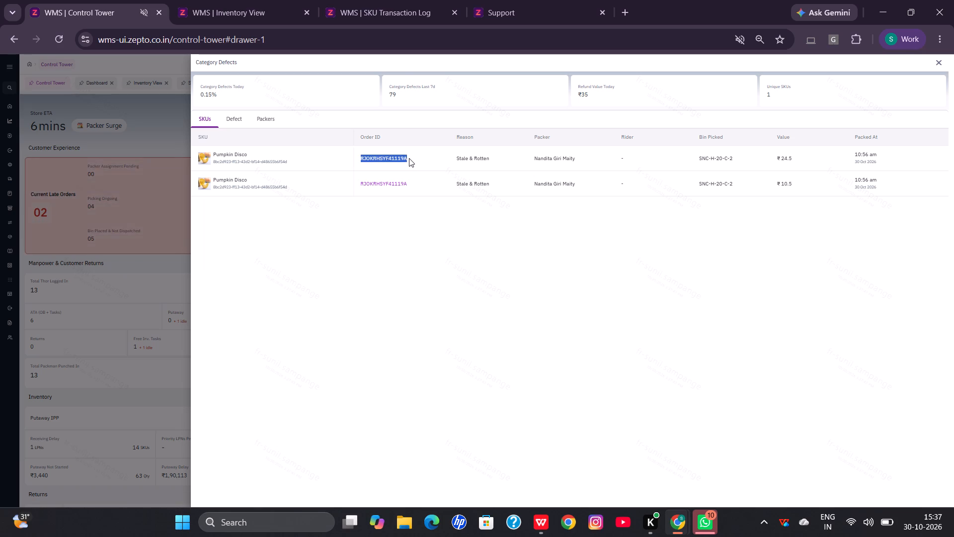
{"action": "key", "text": "ctrl+c"}
{"action": "key", "text": "ctrl+Tab"}
{"action": "key", "text": "ctrl+Tab"}
{"action": "key", "text": "ctrl+Tab"}
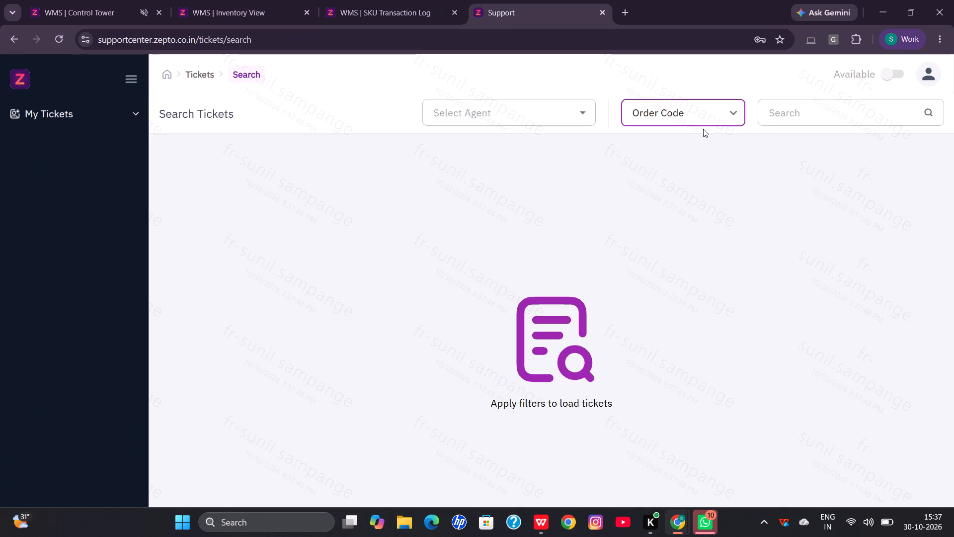
{"action": "left_click", "coordinate": [797, 118], "text": "ctrl"}
{"action": "key", "text": "ctrl+v"}
{"action": "key", "text": "Return"}
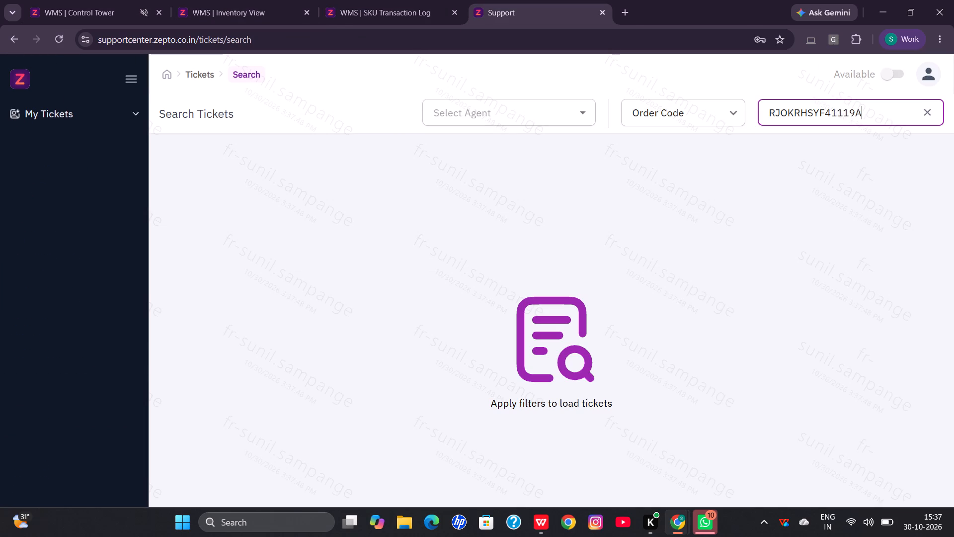
{"action": "key", "text": "BackSpace"}
{"action": "key", "text": "Return"}
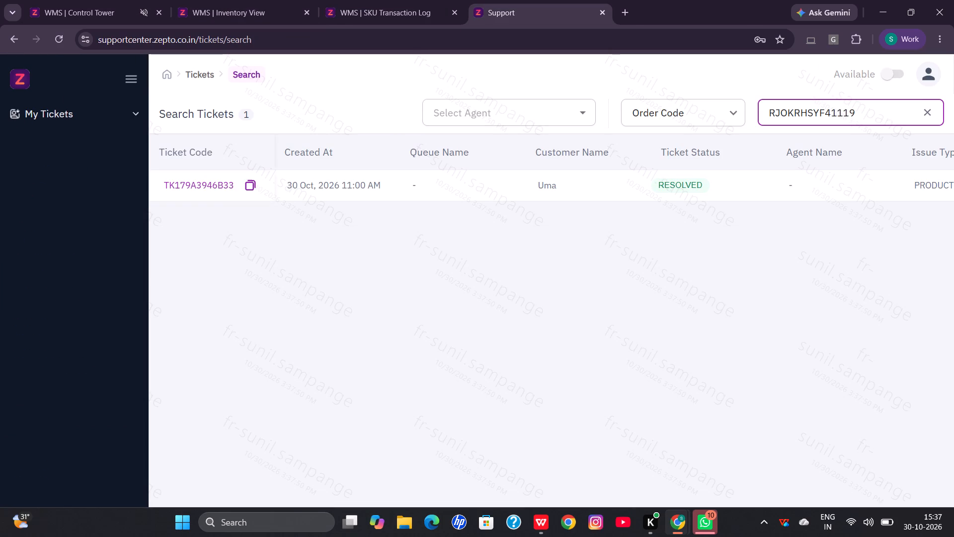
{"action": "left_click", "coordinate": [196, 183]}
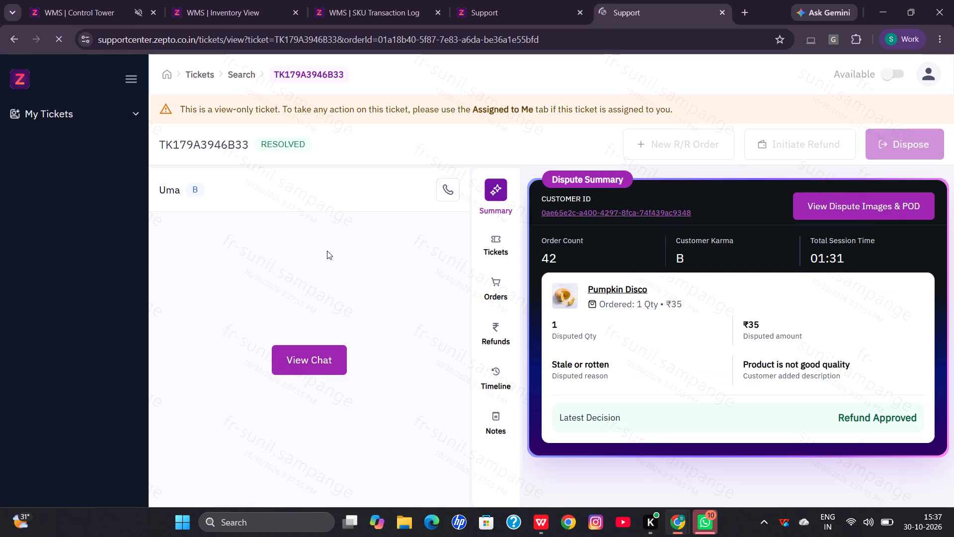
{"action": "left_click", "coordinate": [317, 363]}
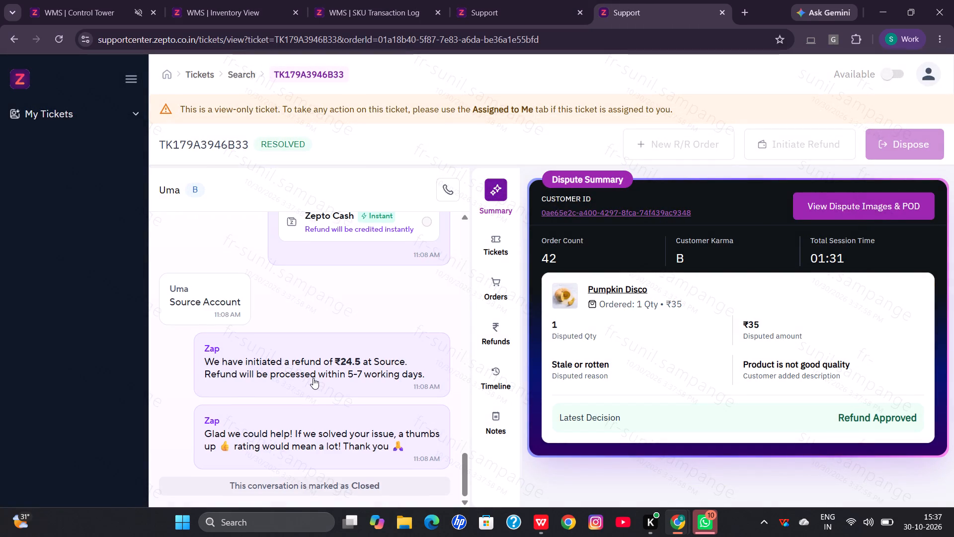
{"action": "scroll", "coordinate": [313, 378], "scroll_direction": "up", "scroll_amount": 6}
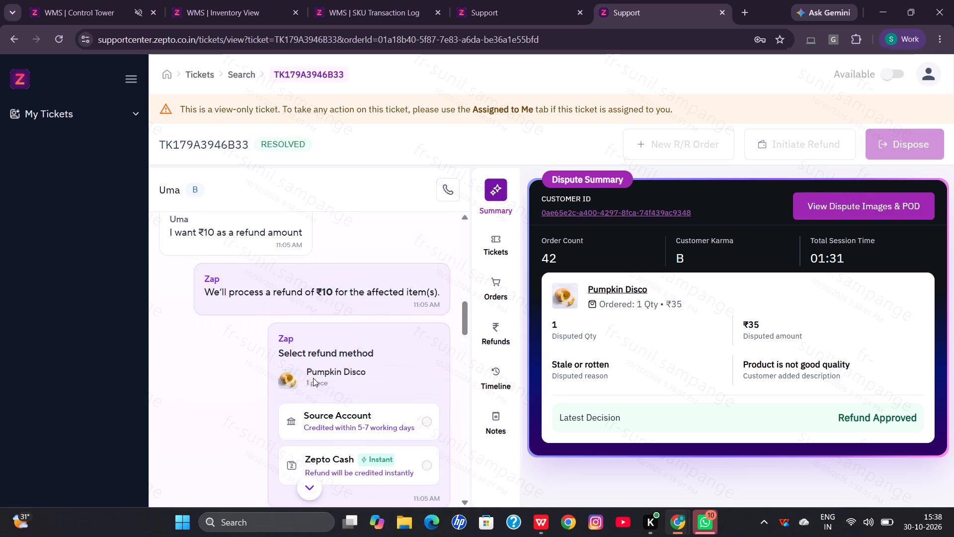
{"action": "scroll", "coordinate": [313, 378], "scroll_direction": "up", "scroll_amount": 6}
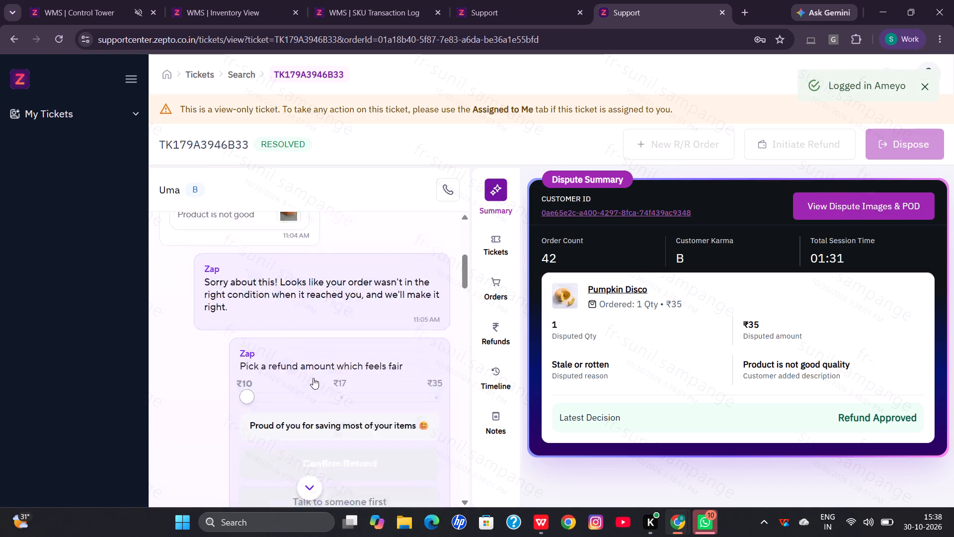
{"action": "scroll", "coordinate": [313, 378], "scroll_direction": "up", "scroll_amount": 2}
{"action": "scroll", "coordinate": [313, 378], "scroll_direction": "down", "scroll_amount": 2}
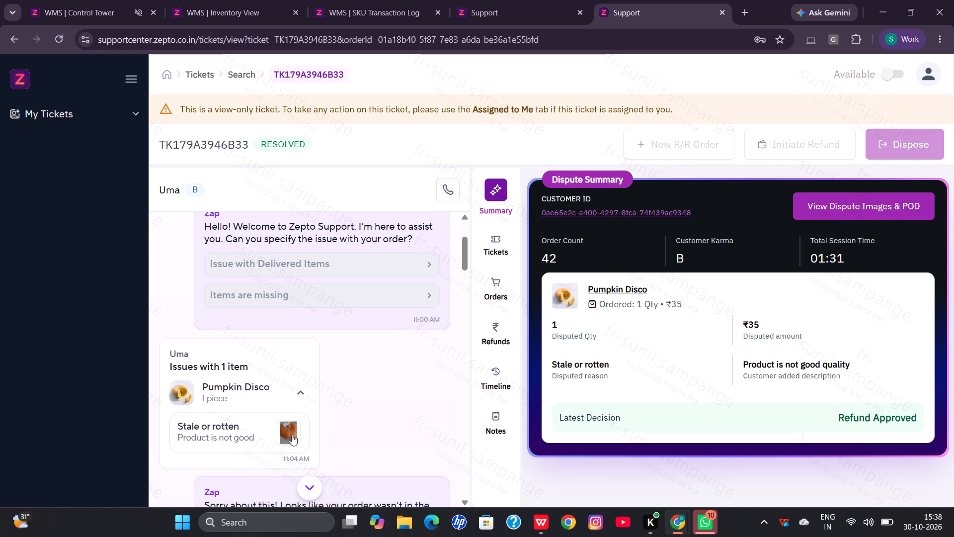
{"action": "left_click", "coordinate": [288, 433]}
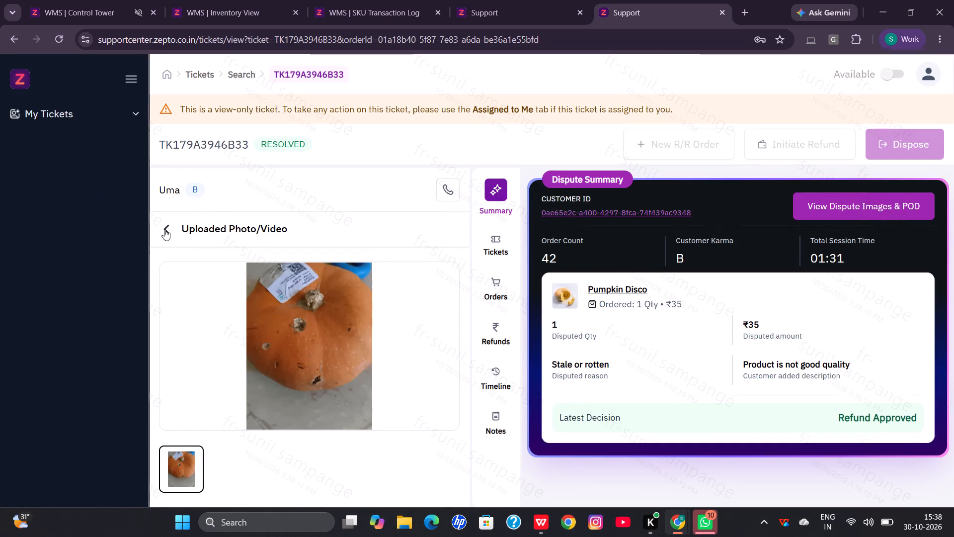
Review the rest of the ticket's refund conversation and view the photo uploaded with the second complaint.
{"action": "left_click", "coordinate": [164, 229]}
{"action": "scroll", "coordinate": [242, 301], "scroll_direction": "down", "scroll_amount": 4}
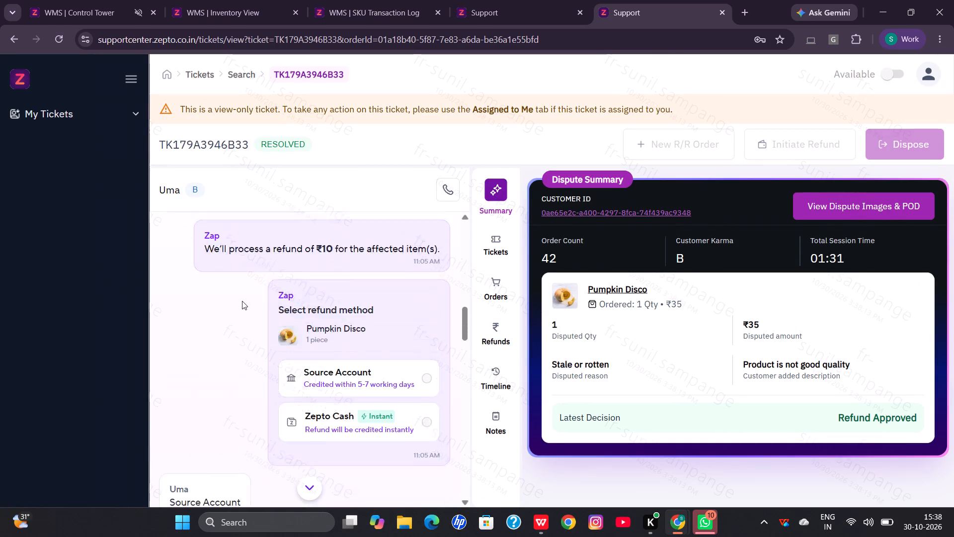
{"action": "scroll", "coordinate": [242, 301], "scroll_direction": "down", "scroll_amount": 6}
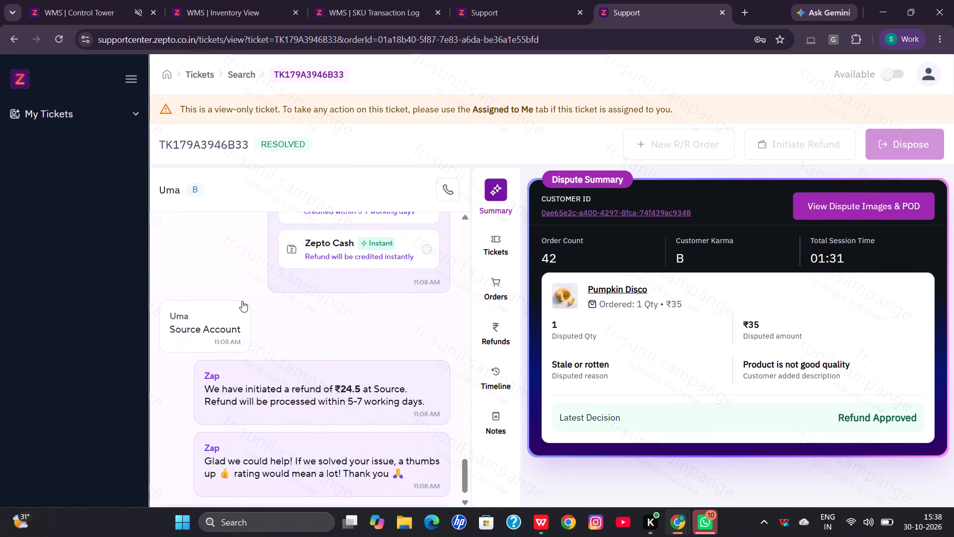
{"action": "scroll", "coordinate": [242, 301], "scroll_direction": "down", "scroll_amount": 2}
{"action": "scroll", "coordinate": [242, 301], "scroll_direction": "up", "scroll_amount": 4}
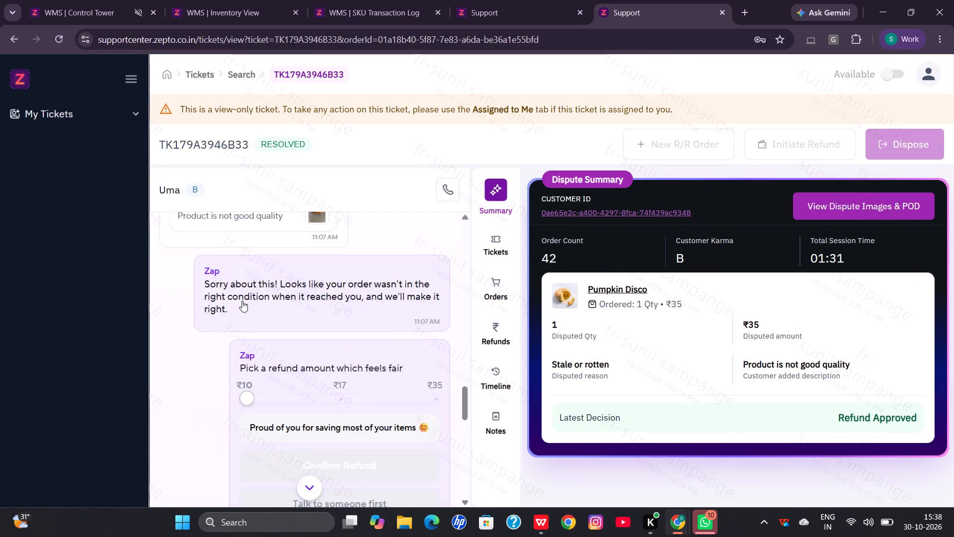
{"action": "scroll", "coordinate": [242, 301], "scroll_direction": "up", "scroll_amount": 1}
{"action": "left_click", "coordinate": [318, 400]}
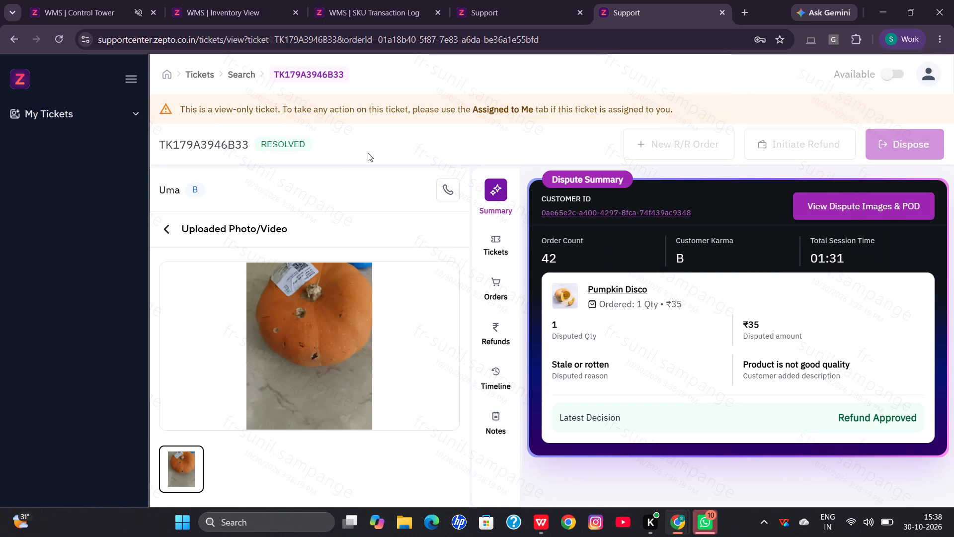
Return to the Control Tower tab, close the Category Defects details and open the inbound Putaway list.
{"action": "left_click", "coordinate": [69, 0]}
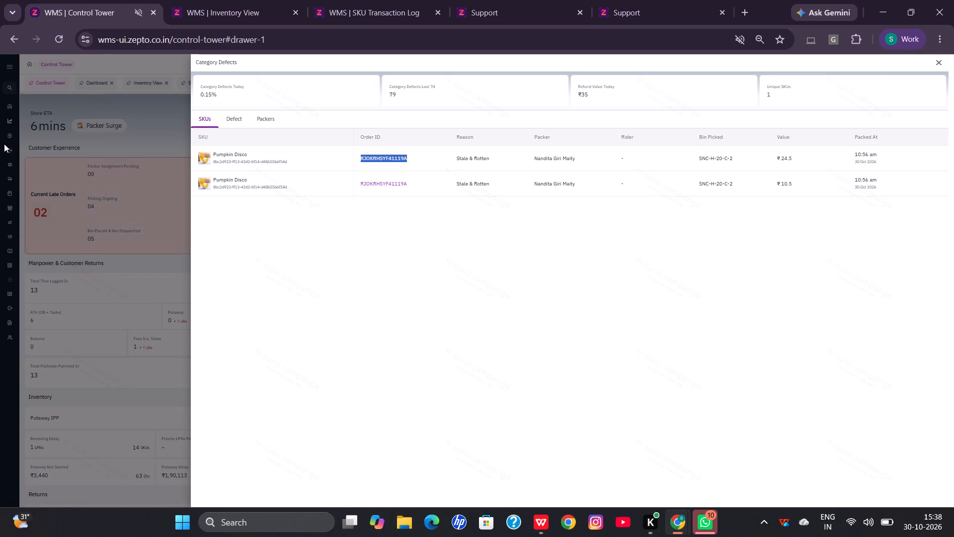
{"action": "left_click", "coordinate": [4, 144]}
{"action": "left_click", "coordinate": [6, 142]}
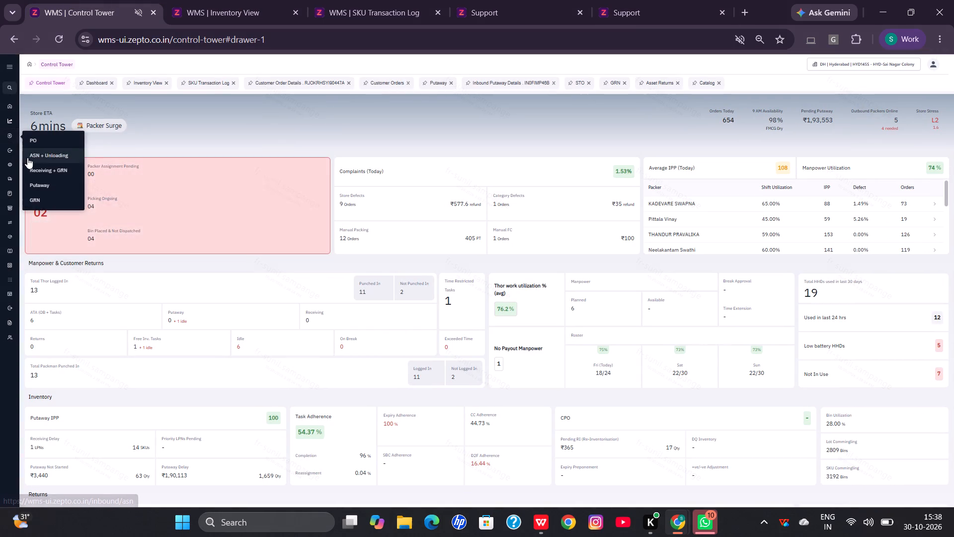
{"action": "left_click", "coordinate": [27, 158]}
{"action": "left_click", "coordinate": [28, 223]}
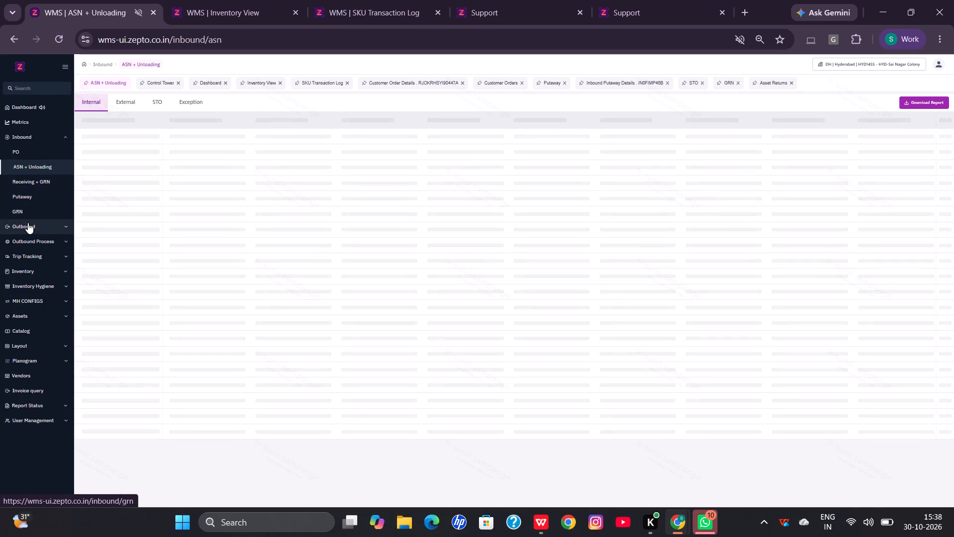
{"action": "left_click", "coordinate": [51, 257]}
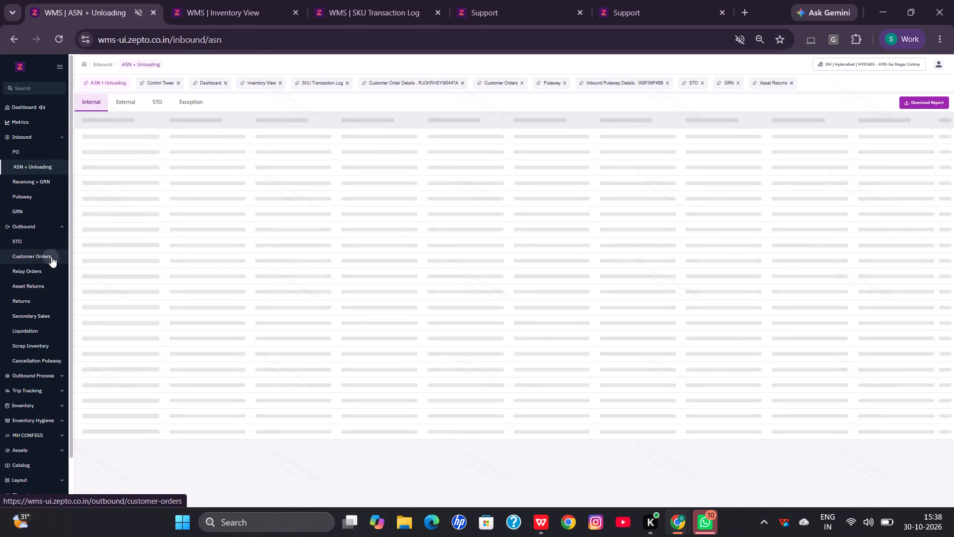
{"action": "left_click", "coordinate": [28, 193]}
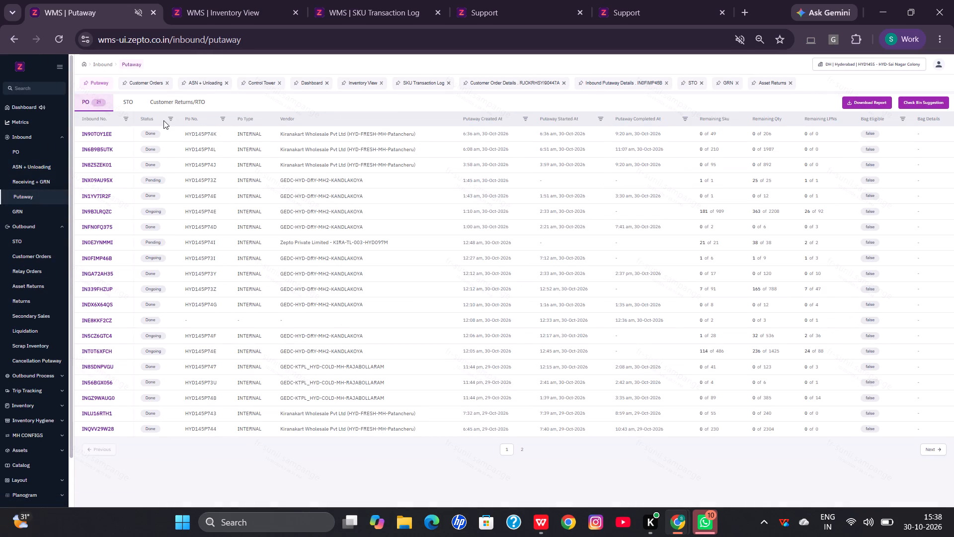
Filter the PO putaway list by the status Ongoing.
{"action": "left_click", "coordinate": [171, 120]}
{"action": "key", "text": "o"}
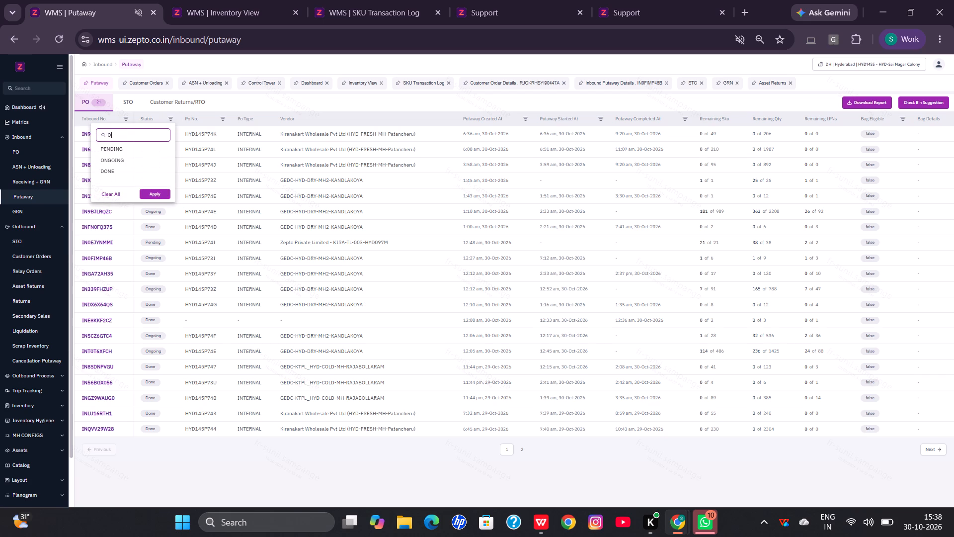
{"action": "left_click", "coordinate": [129, 150]}
{"action": "key", "text": "Return"}
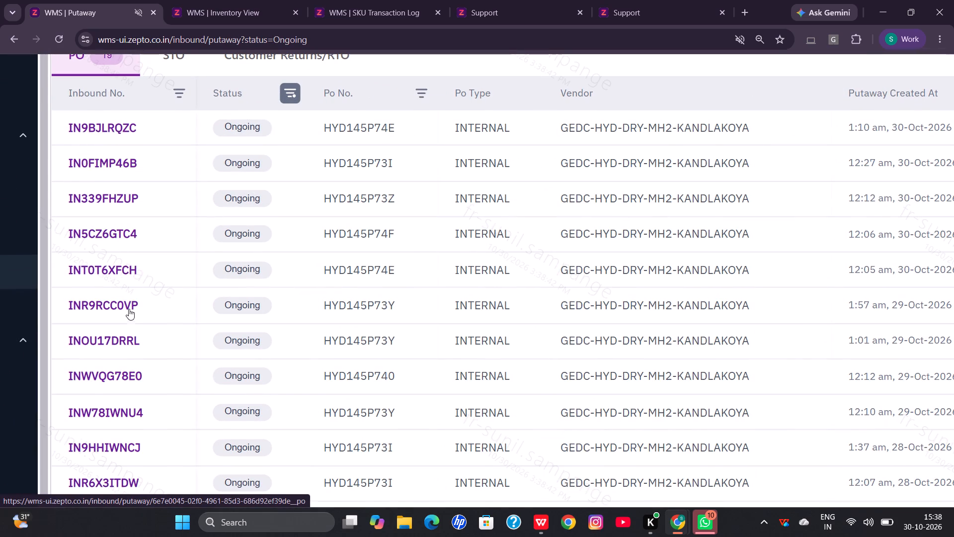
Open ongoing putaway INW78IWNU4, switch its Putaway Done list to the LPN view and look through the LPNs.
{"action": "scroll", "coordinate": [129, 309], "scroll_direction": "down", "scroll_amount": 1}
{"action": "left_click", "coordinate": [131, 394]}
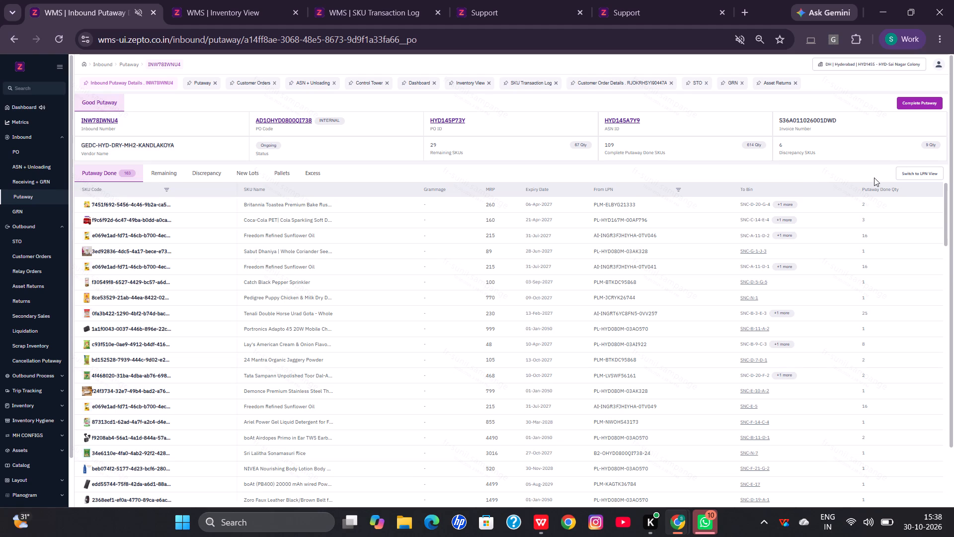
{"action": "left_click", "coordinate": [924, 170]}
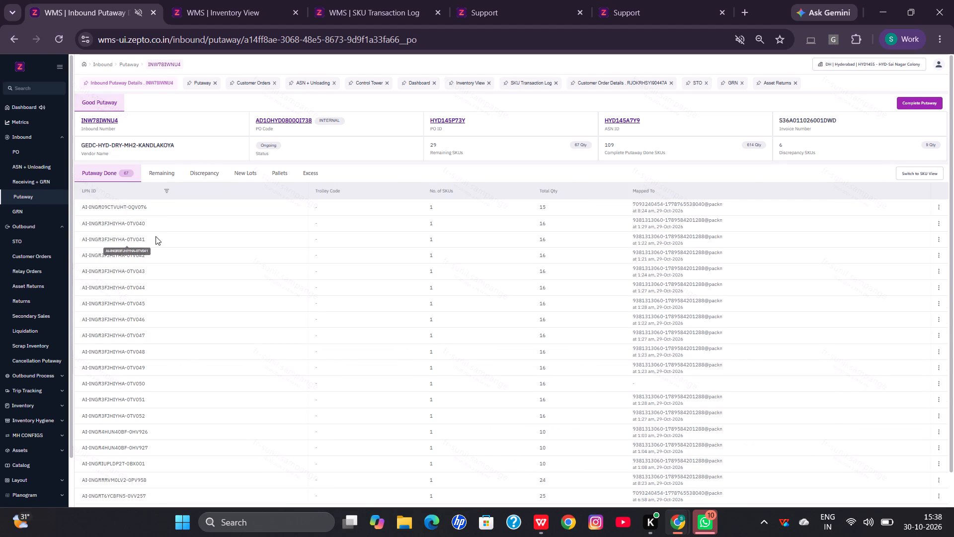
{"action": "scroll", "coordinate": [133, 262], "scroll_direction": "down", "scroll_amount": 3}
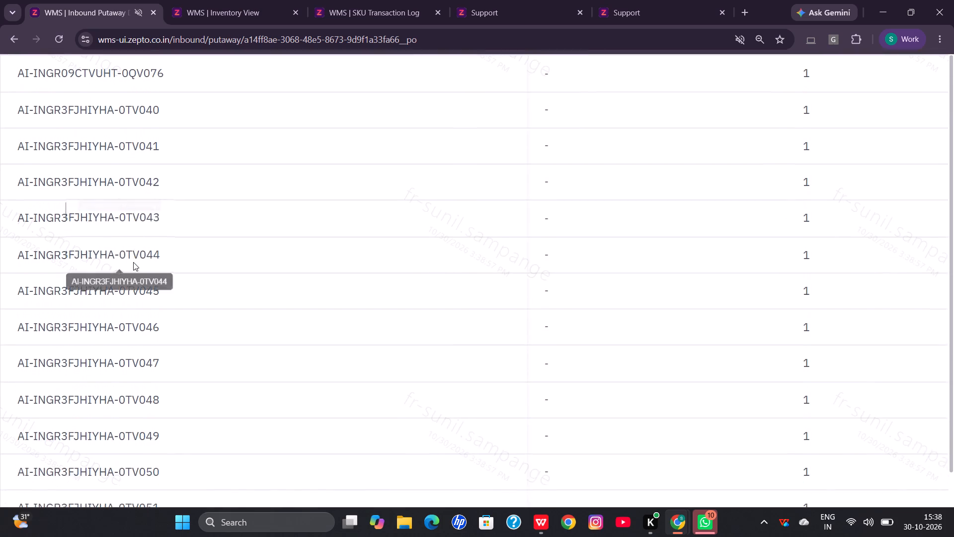
{"action": "scroll", "coordinate": [133, 262], "scroll_direction": "down", "scroll_amount": 4}
{"action": "scroll", "coordinate": [133, 262], "scroll_direction": "up", "scroll_amount": 4}
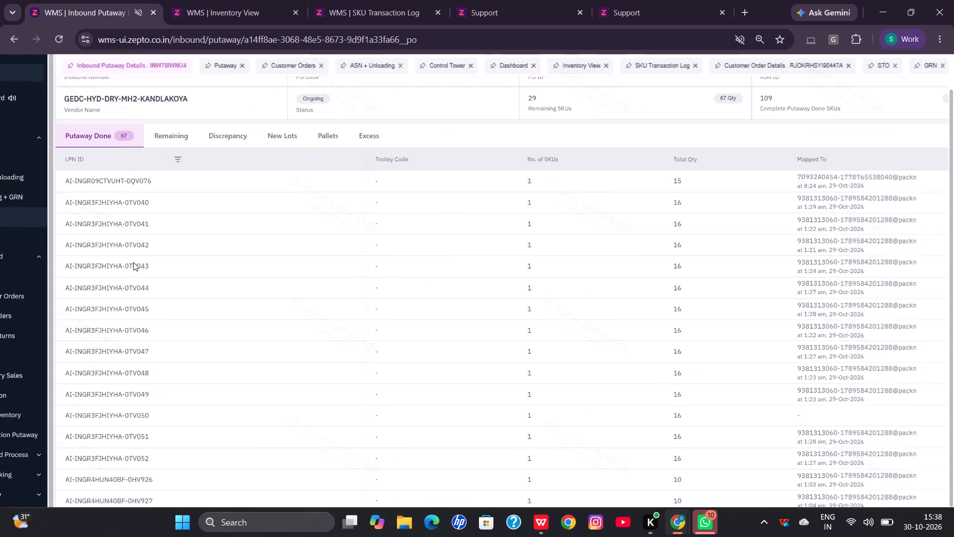
{"action": "scroll", "coordinate": [126, 190], "scroll_direction": "up", "scroll_amount": 1}
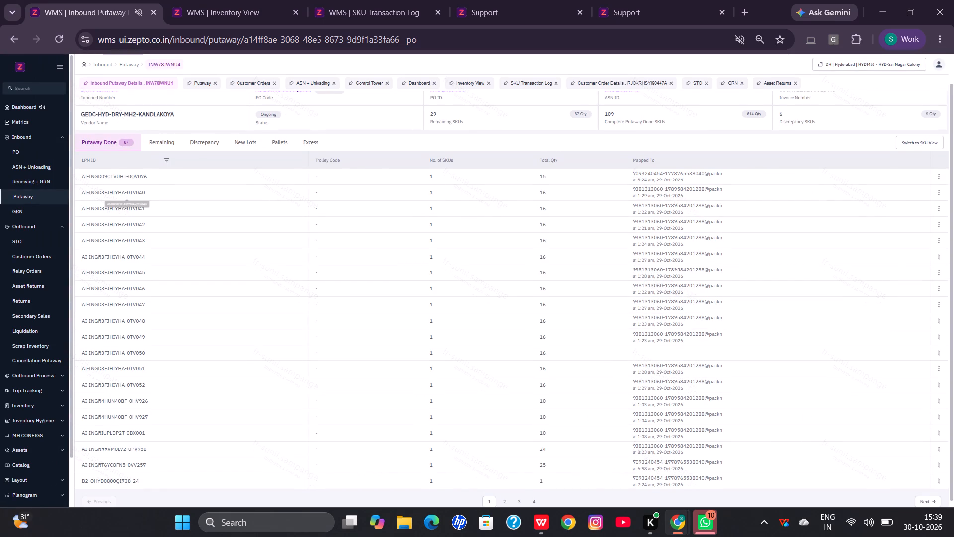
Filter the Putaway Done list by the LPN ID PL-HYD080M-03AO570.
{"action": "left_click", "coordinate": [163, 157]}
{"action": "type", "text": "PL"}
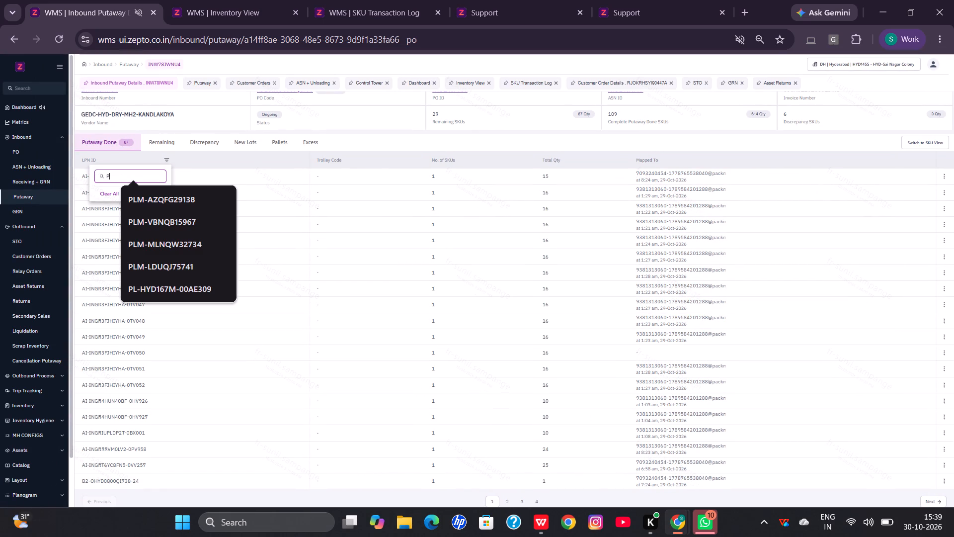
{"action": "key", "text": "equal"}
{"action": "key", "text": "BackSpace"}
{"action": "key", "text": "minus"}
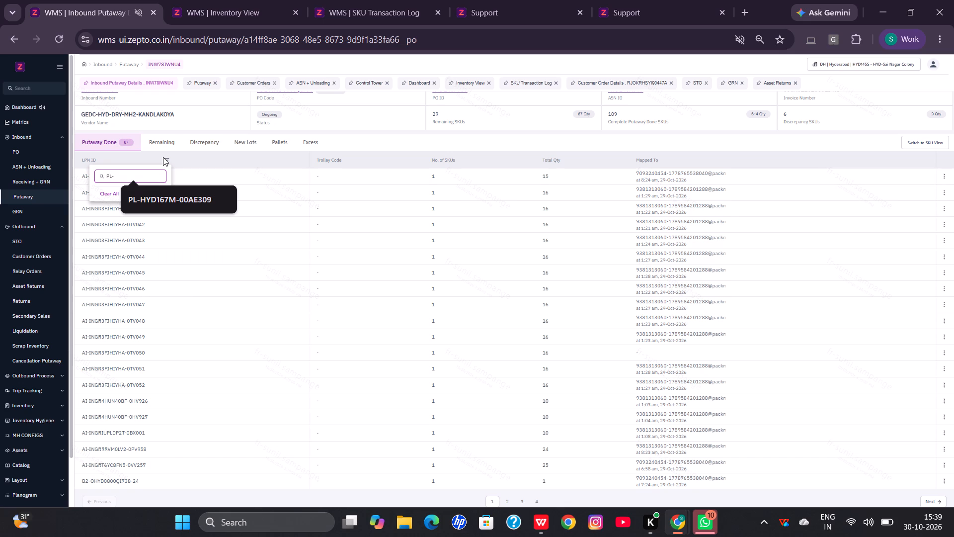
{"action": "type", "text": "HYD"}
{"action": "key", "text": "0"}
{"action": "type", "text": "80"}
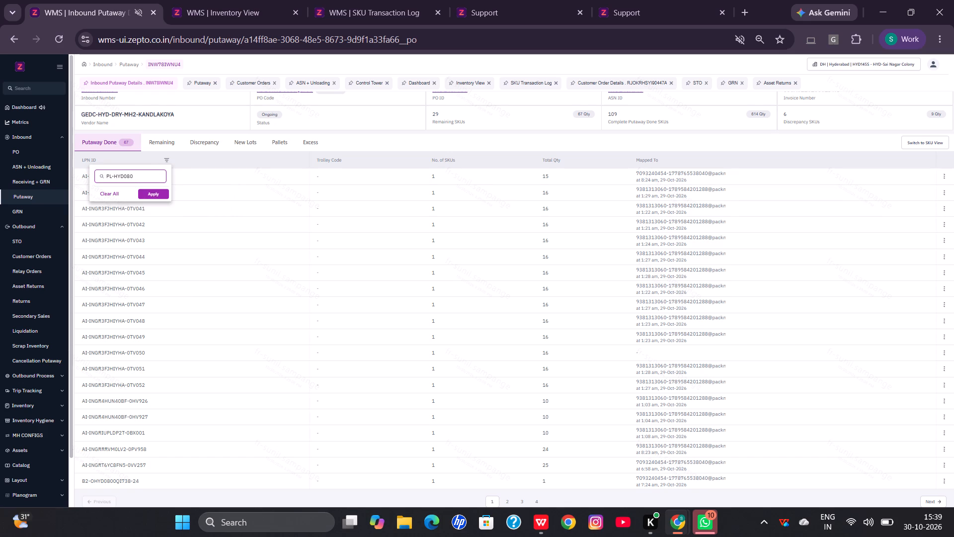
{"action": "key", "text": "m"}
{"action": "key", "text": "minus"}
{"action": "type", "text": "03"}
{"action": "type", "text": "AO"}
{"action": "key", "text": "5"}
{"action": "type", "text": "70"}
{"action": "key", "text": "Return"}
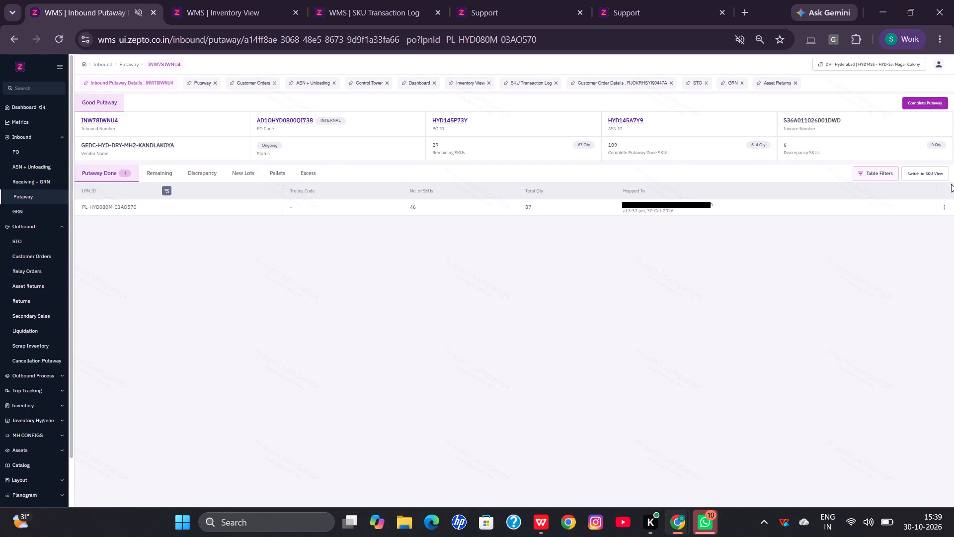
Unmap LPN PL-HYD080M-03AO570 from its assigned user and go back to the ongoing Putaway list.
{"action": "left_click_drag", "start_coordinate": [937, 203], "coordinate": [950, 205]}
{"action": "left_click", "coordinate": [950, 205]}
{"action": "left_click_drag", "start_coordinate": [946, 207], "coordinate": [919, 218]}
{"action": "left_click", "coordinate": [950, 208]}
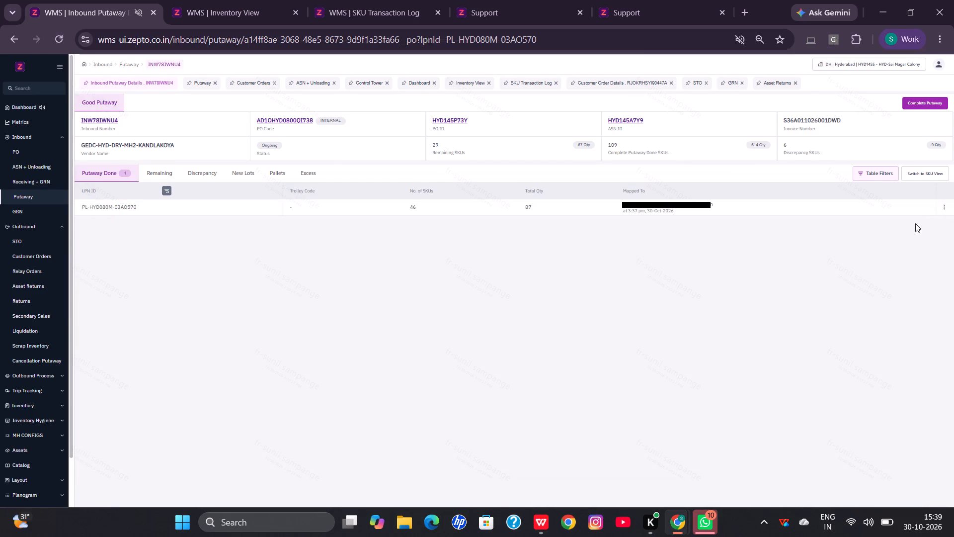
{"action": "left_click", "coordinate": [943, 208]}
{"action": "left_click", "coordinate": [924, 222]}
{"action": "left_click", "coordinate": [495, 311]}
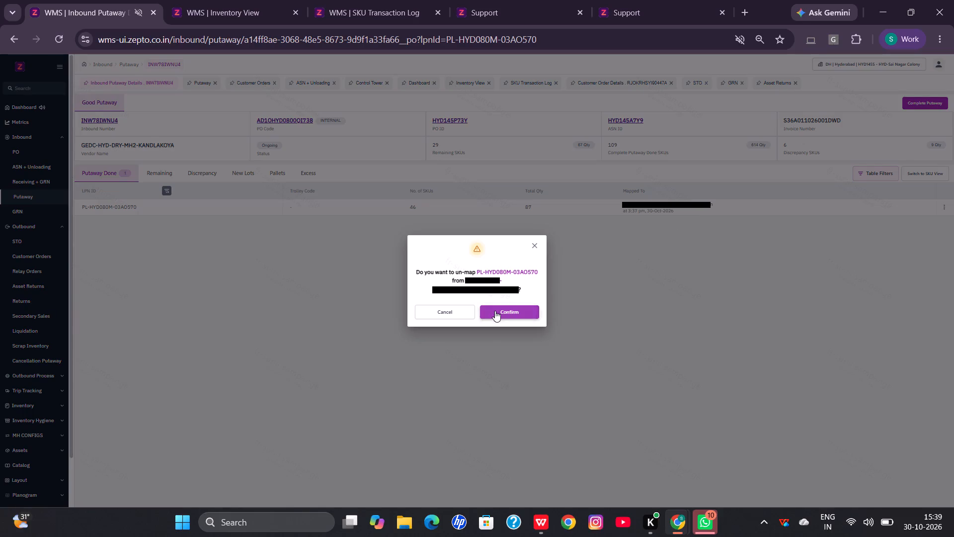
{"action": "scroll", "coordinate": [330, 303], "scroll_direction": "right", "scroll_amount": 13}
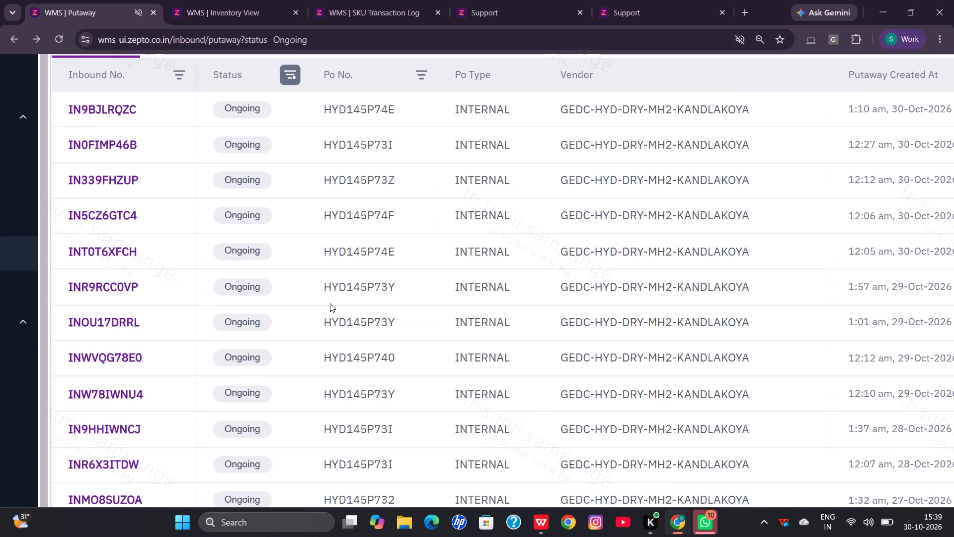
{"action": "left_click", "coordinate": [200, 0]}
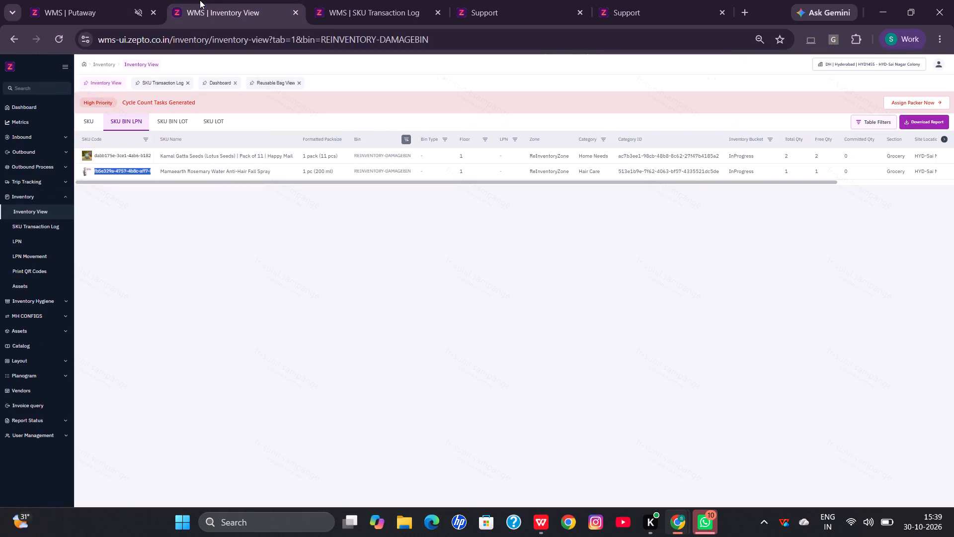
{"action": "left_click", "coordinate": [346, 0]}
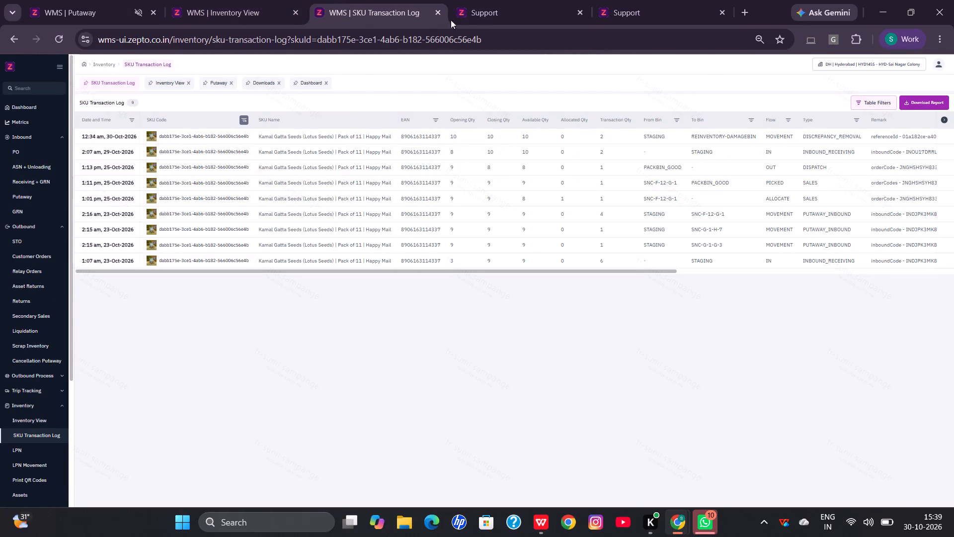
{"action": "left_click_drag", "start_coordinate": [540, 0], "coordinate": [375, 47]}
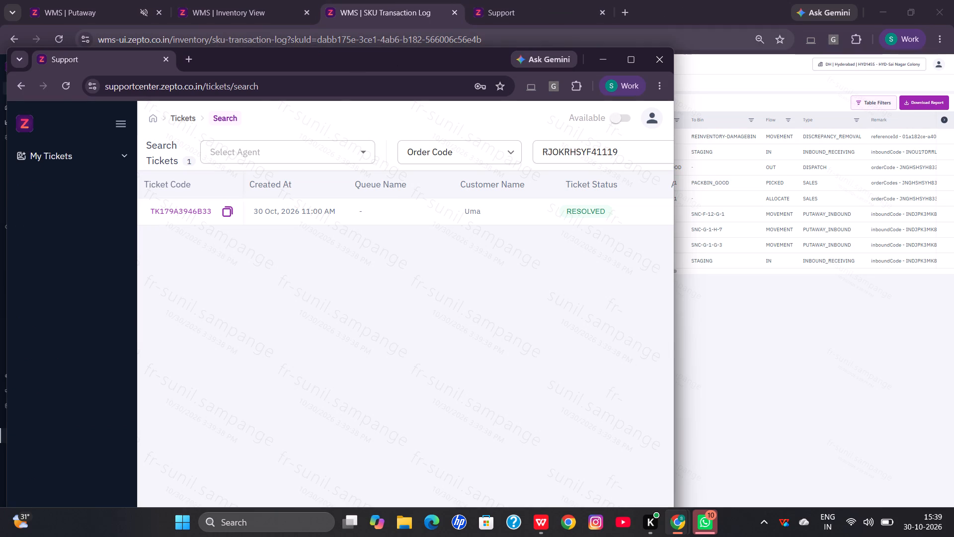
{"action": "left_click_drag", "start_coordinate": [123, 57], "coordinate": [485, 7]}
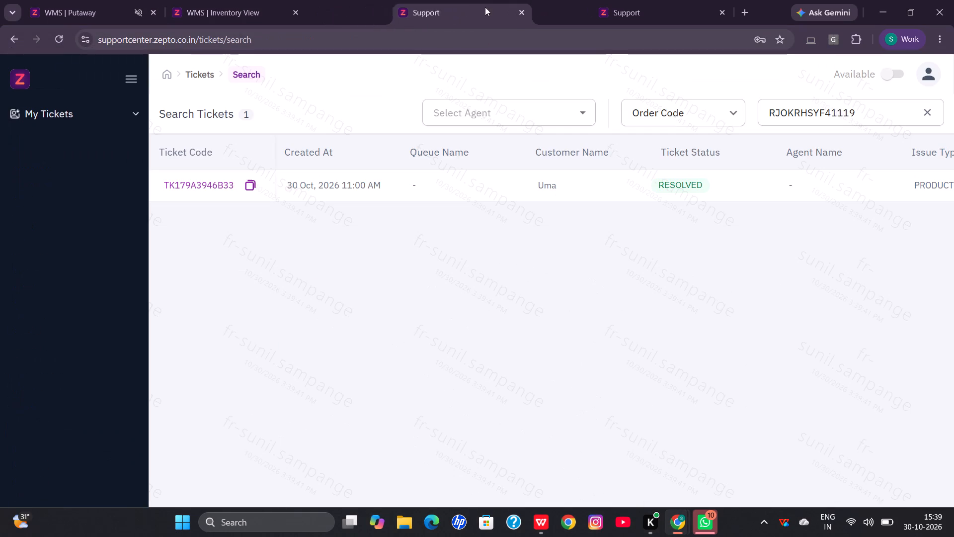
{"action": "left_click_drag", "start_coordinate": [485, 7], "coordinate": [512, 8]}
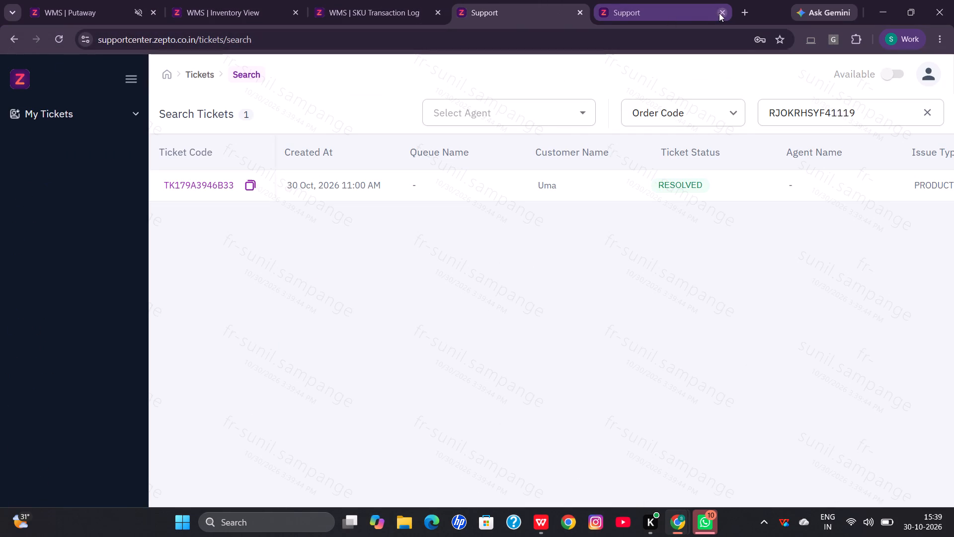
Close the second Support tab and return to the Putaway tab.
{"action": "left_click", "coordinate": [726, 10]}
{"action": "key", "text": "ctrl+Tab"}
{"action": "key", "text": "ctrl+Tab"}
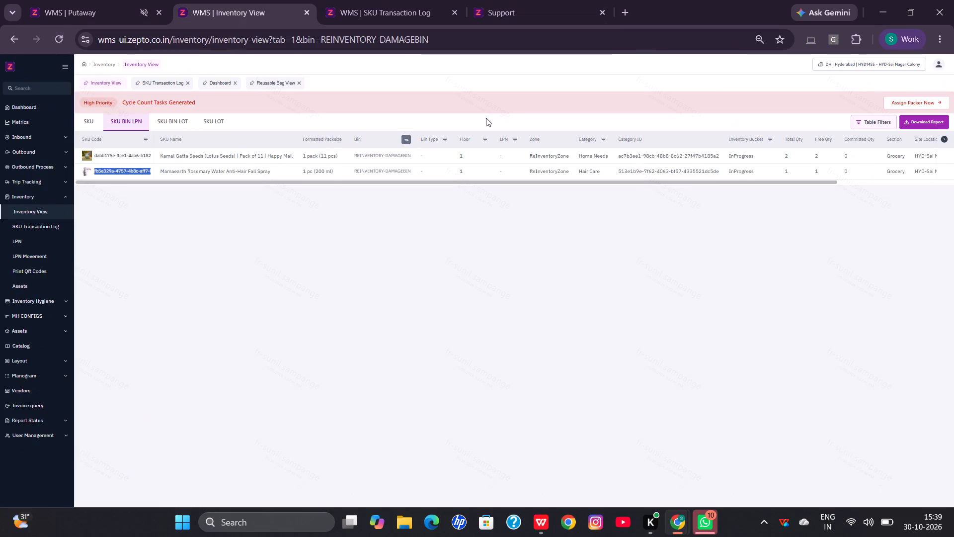
{"action": "key", "text": "ctrl+Tab"}
{"action": "key", "text": "ctrl+Tab"}
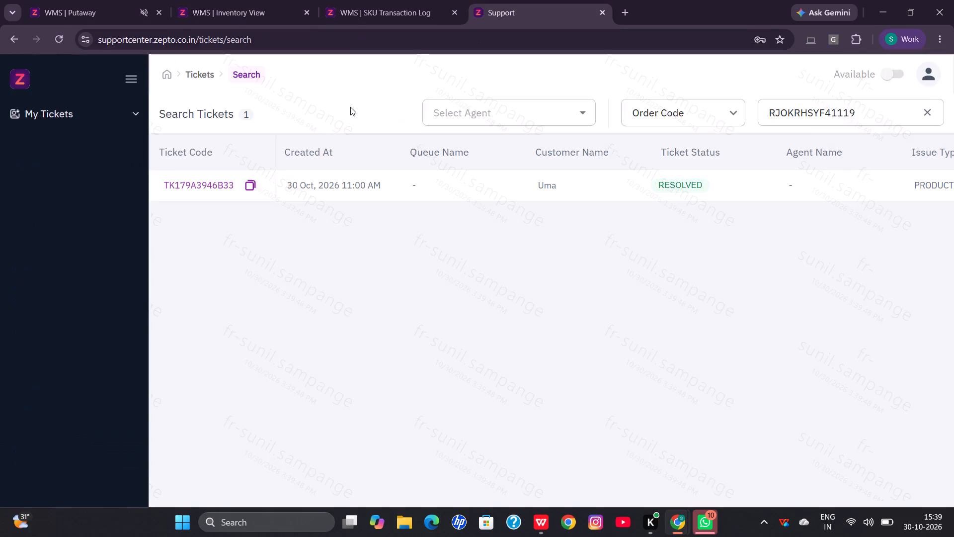
{"action": "key", "text": "ctrl+Tab"}
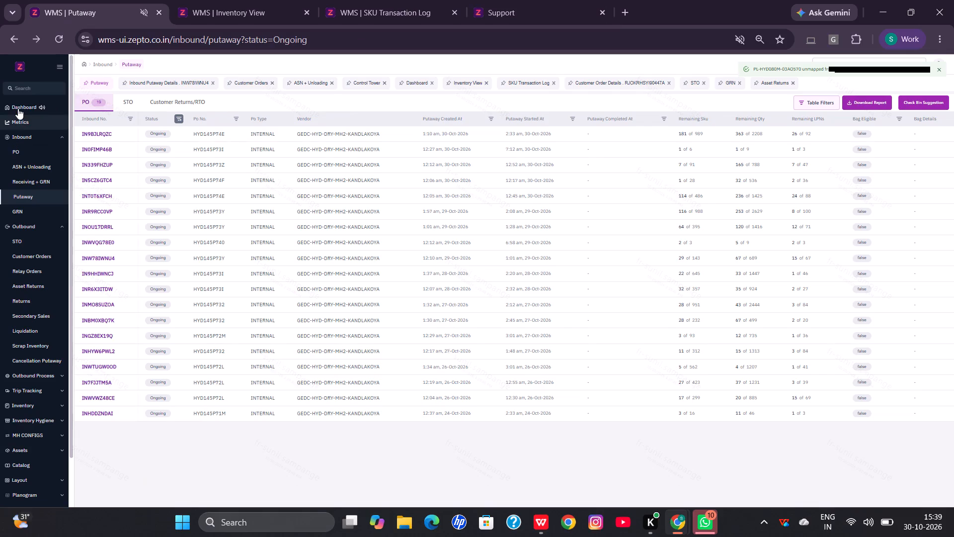
Open the Control Tower from the dashboard and display today's Store Defects details by SKU.
{"action": "left_click", "coordinate": [18, 108]}
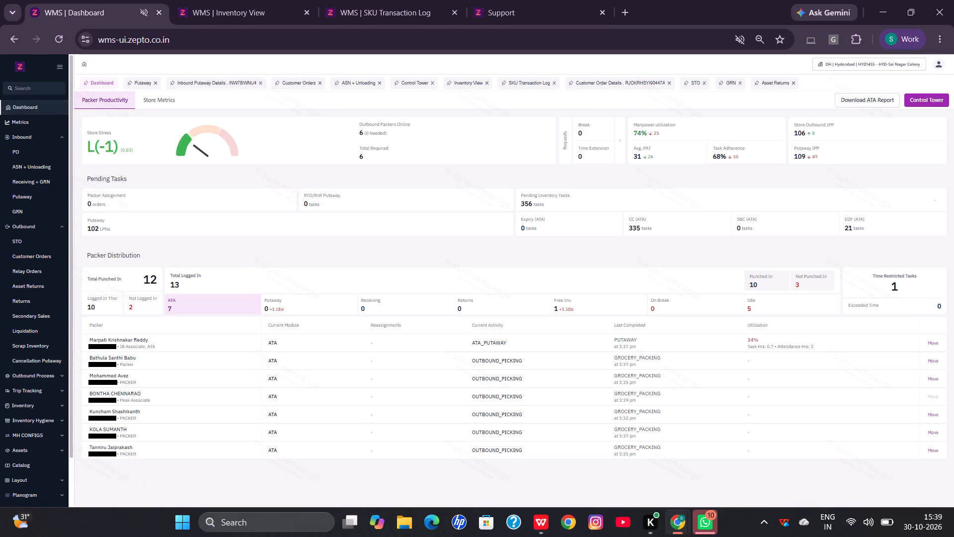
{"action": "left_click", "coordinate": [928, 96]}
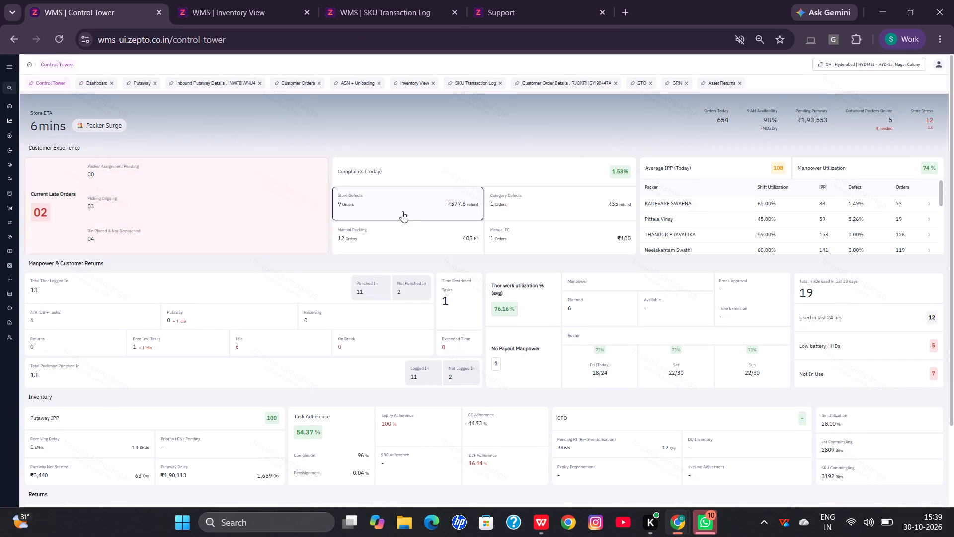
{"action": "left_click", "coordinate": [395, 214]}
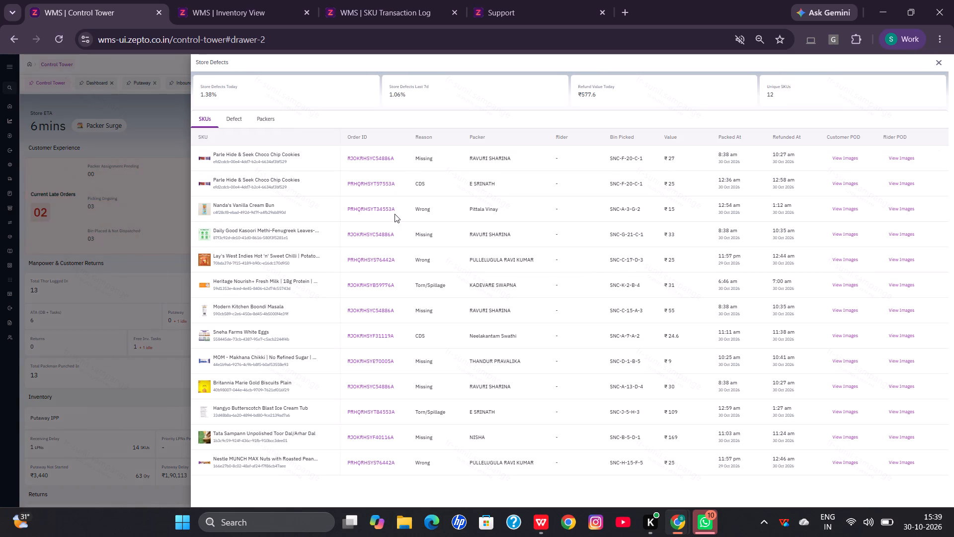
{"action": "scroll", "coordinate": [387, 260], "scroll_direction": "down", "scroll_amount": 2}
{"action": "left_click", "coordinate": [844, 181]}
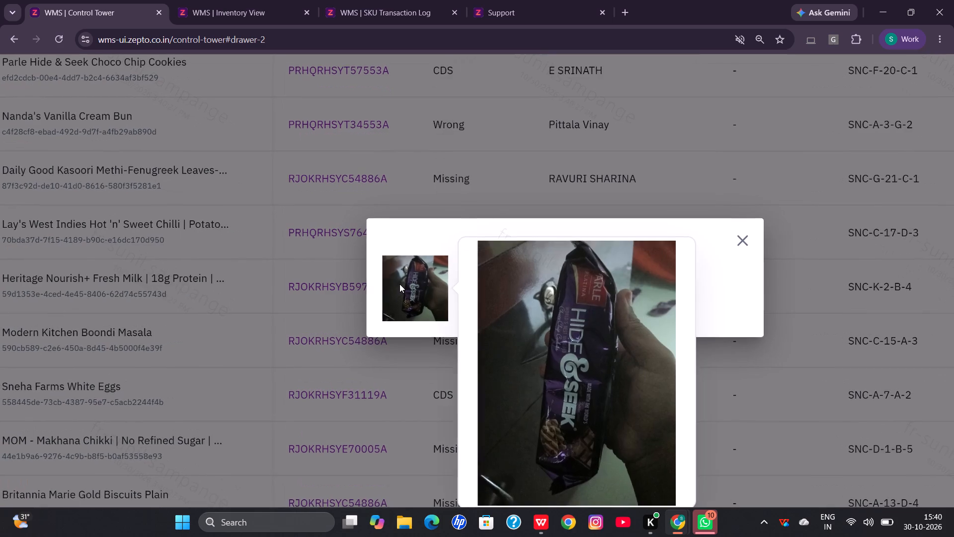
{"action": "left_click", "coordinate": [632, 256]}
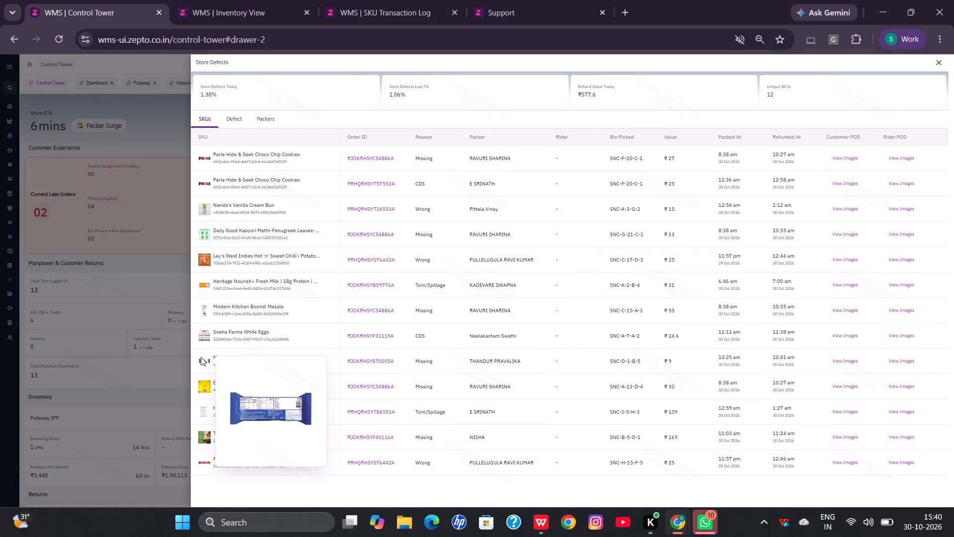
View the customer photo for the Hangyo Butterscotch Blast ice cream torn/spillage defect, then close it.
{"action": "scroll", "coordinate": [312, 351], "scroll_direction": "down", "scroll_amount": 2}
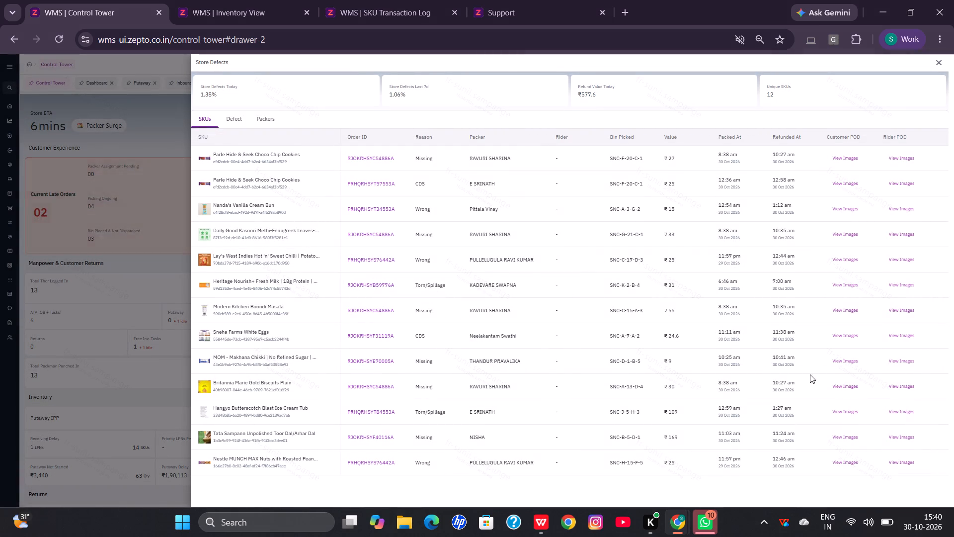
{"action": "left_click", "coordinate": [836, 407]}
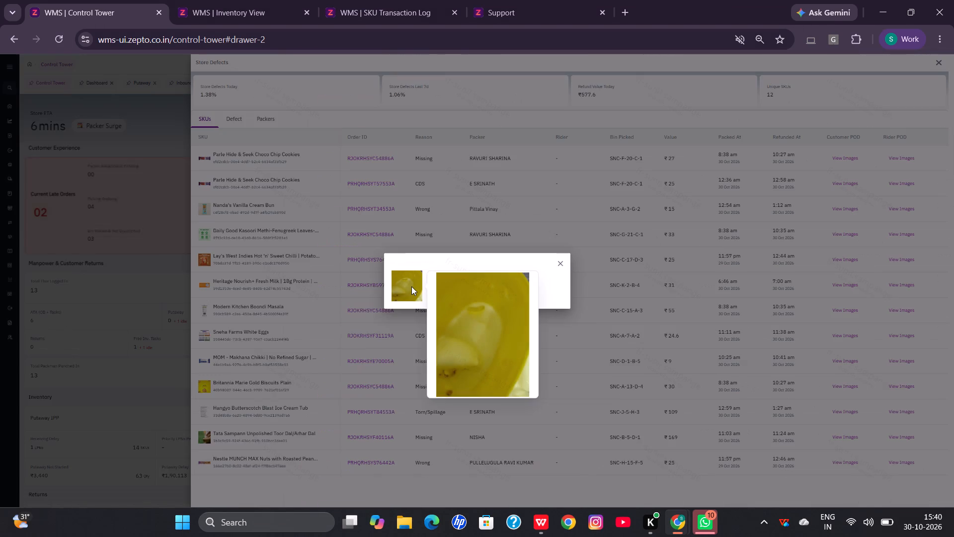
{"action": "left_click", "coordinate": [285, 324]}
{"action": "left_click", "coordinate": [198, 386]}
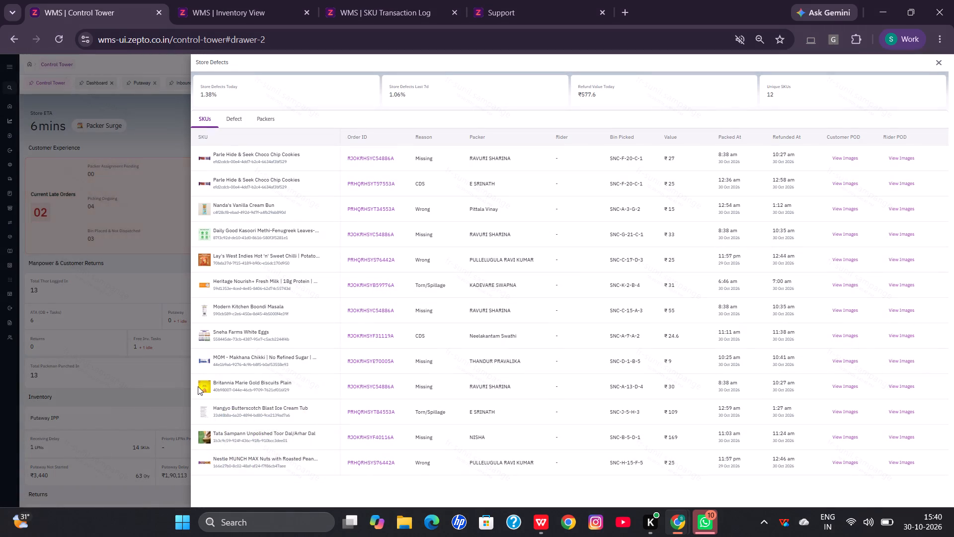
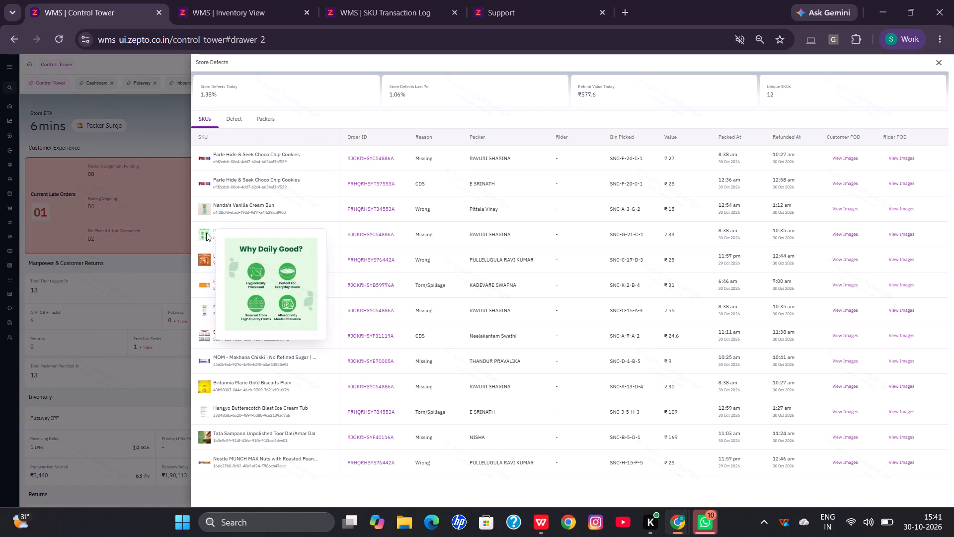
Close the Store Defects details and look over the Control Tower overview down to the Returns section.
{"action": "left_click", "coordinate": [113, 297]}
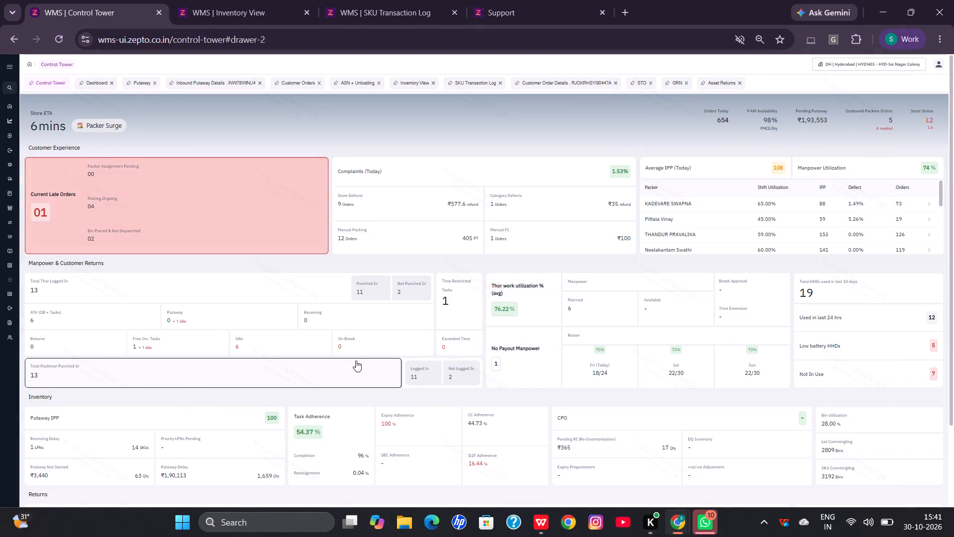
{"action": "scroll", "coordinate": [539, 358], "scroll_direction": "down", "scroll_amount": 2}
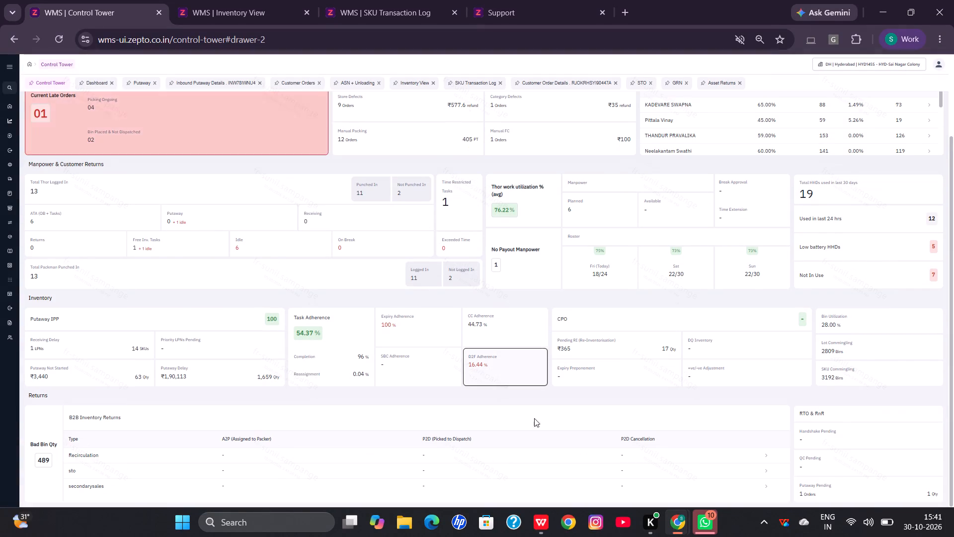
{"action": "scroll", "coordinate": [533, 438], "scroll_direction": "up", "scroll_amount": 3}
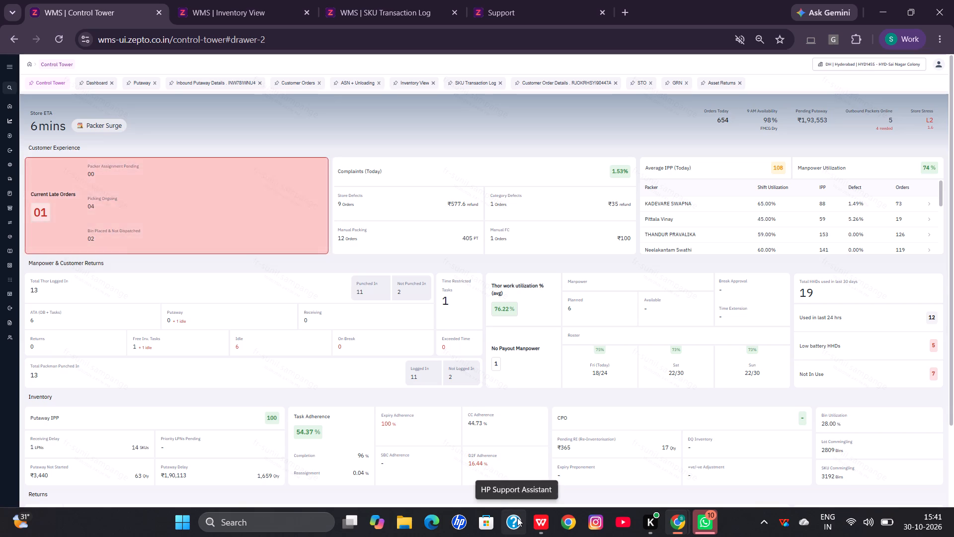
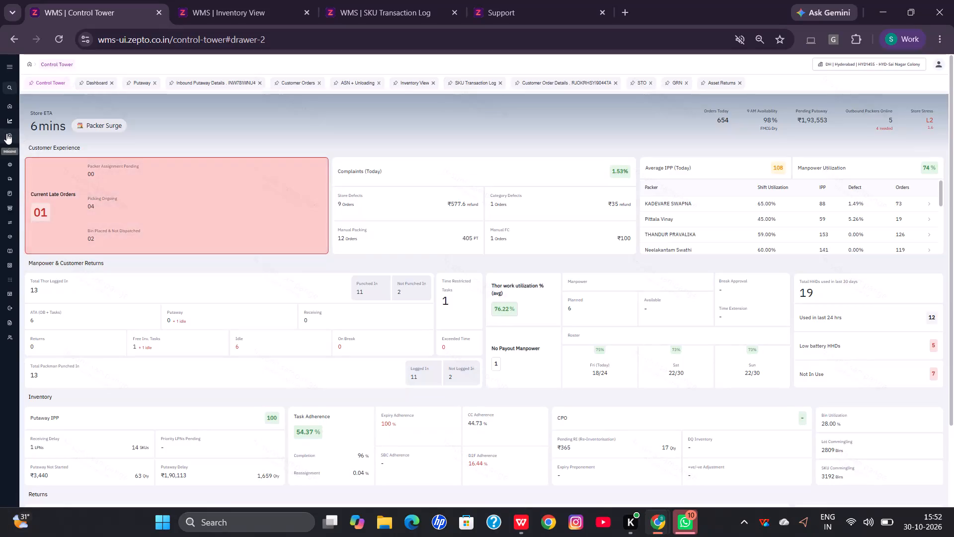
Open the outbound customer orders list and filter it by the status PICKING_IN_PROGRESS.
{"action": "left_click", "coordinate": [58, 167]}
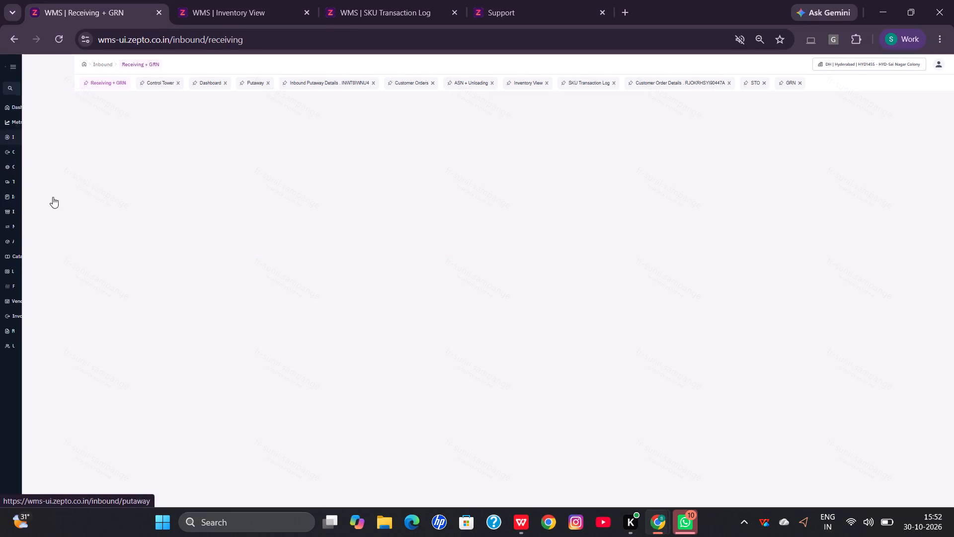
{"action": "left_click", "coordinate": [33, 229]}
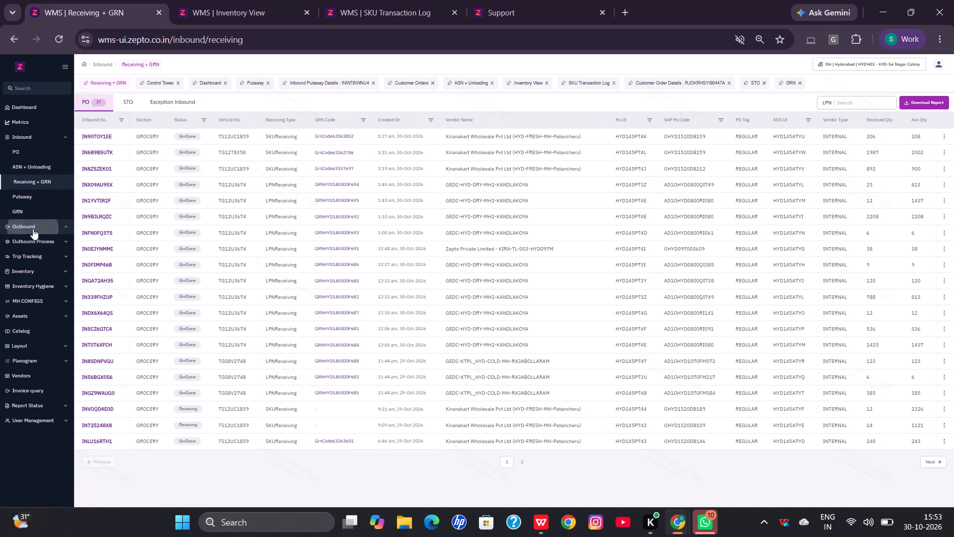
{"action": "left_click", "coordinate": [36, 260]}
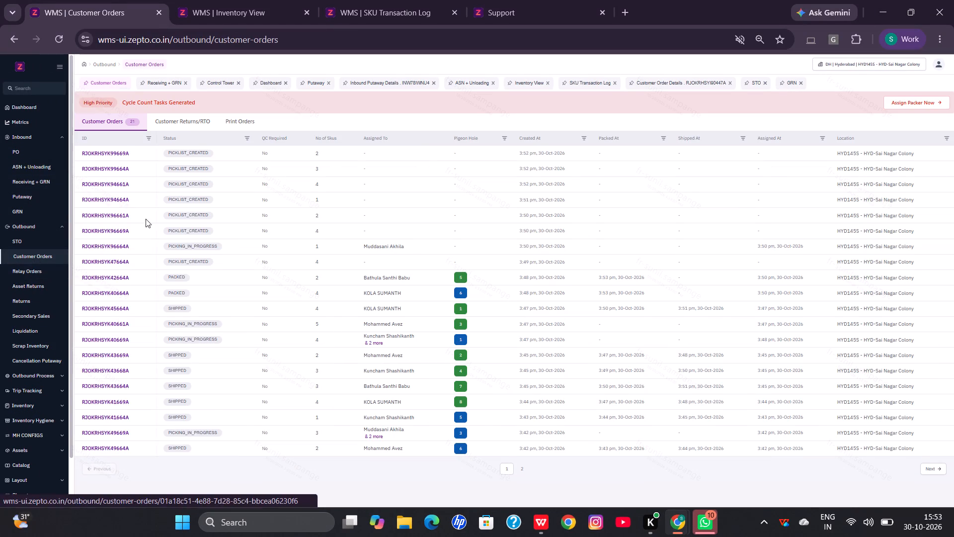
{"action": "left_click", "coordinate": [244, 136]}
{"action": "type", "text": "PI"}
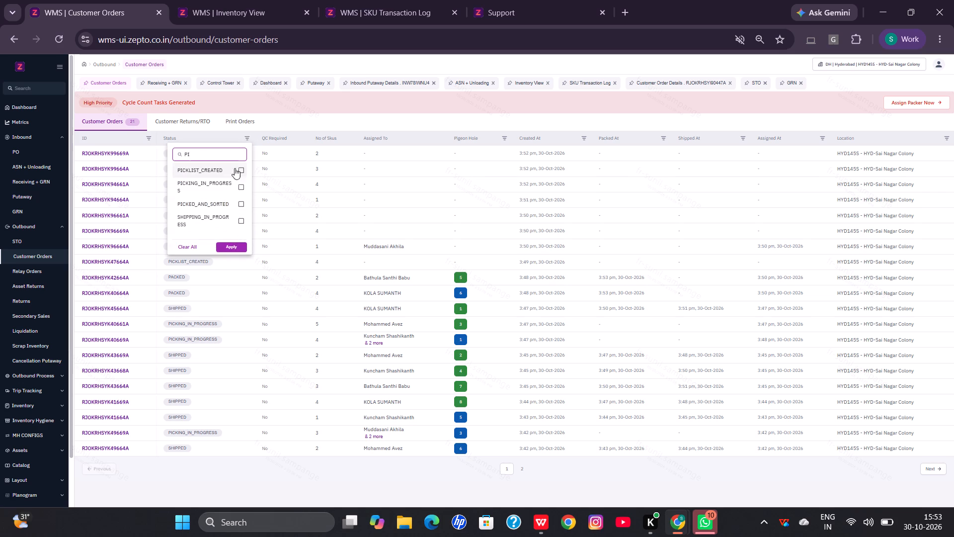
{"action": "left_click", "coordinate": [221, 186]}
{"action": "key", "text": "Return"}
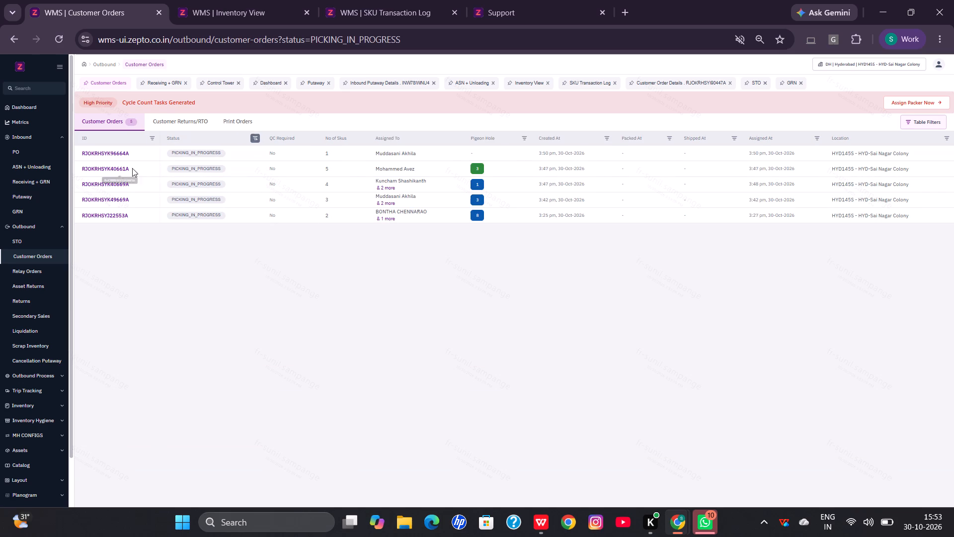
{"action": "left_click", "coordinate": [116, 166]}
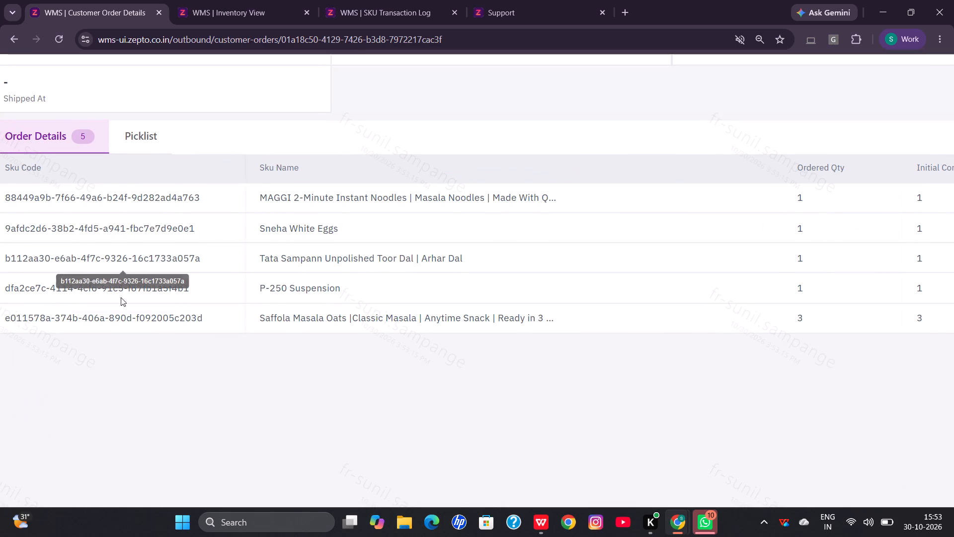
{"action": "triple_click", "coordinate": [160, 314]}
{"action": "key", "text": "ctrl+c"}
{"action": "key", "text": "ctrl+c"}
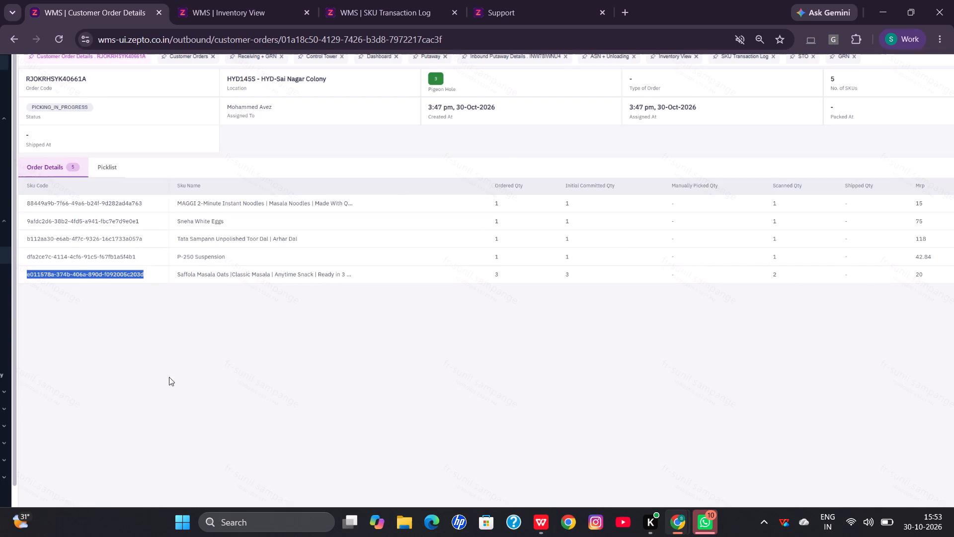
Filter the Inventory View's SKU BIN LPN data by the copied SKU code e011578a-374b-406a-890d-f092005c203d.
{"action": "left_click", "coordinate": [14, 415]}
{"action": "left_click_drag", "start_coordinate": [26, 394], "coordinate": [28, 407]}
{"action": "left_click", "coordinate": [28, 407]}
{"action": "left_click", "coordinate": [24, 425]}
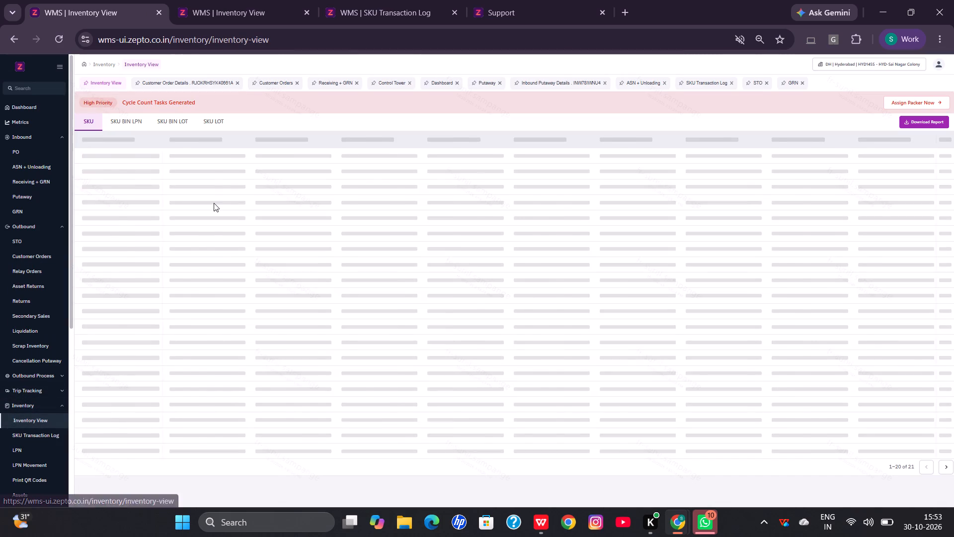
{"action": "left_click", "coordinate": [133, 124]}
{"action": "left_click", "coordinate": [147, 143]}
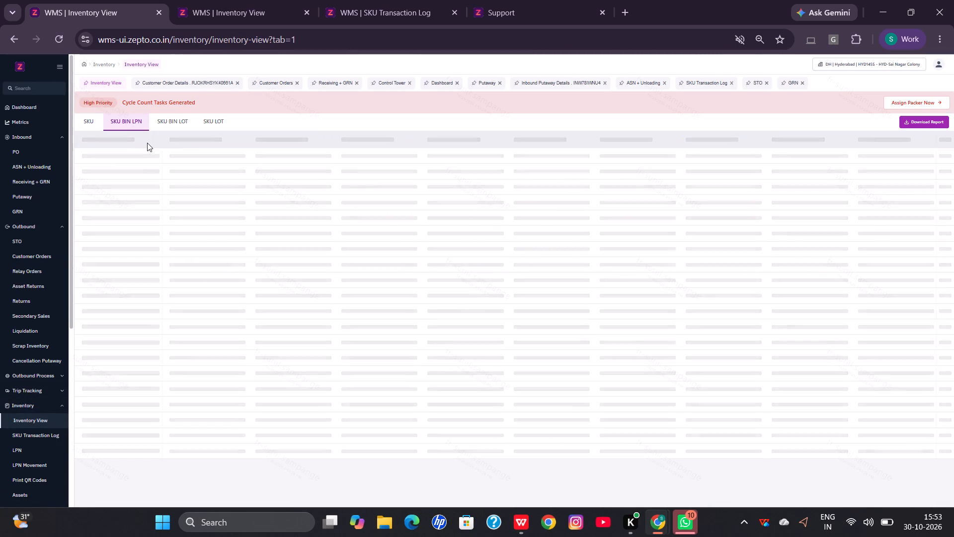
{"action": "left_click", "coordinate": [146, 140]}
{"action": "left_click", "coordinate": [146, 140]}
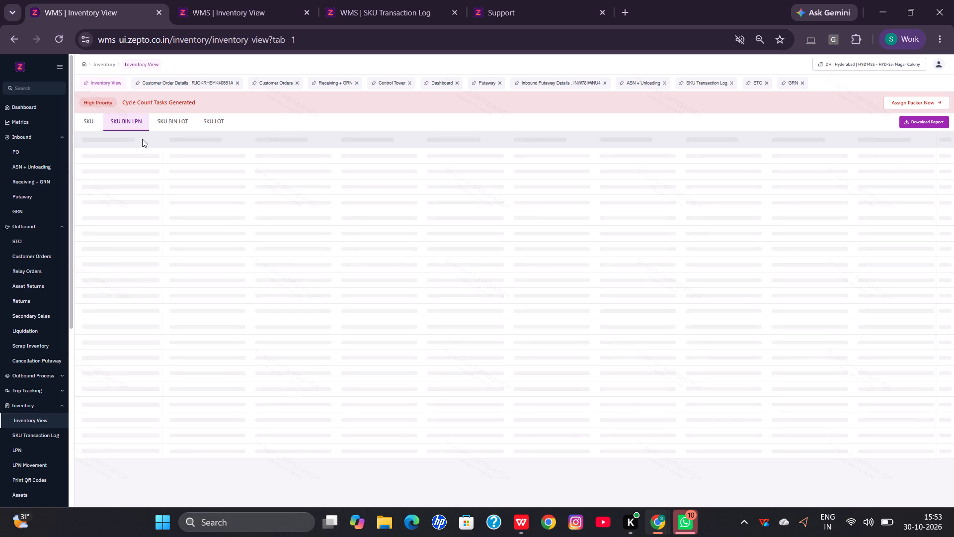
{"action": "left_click", "coordinate": [142, 139]}
{"action": "key", "text": "ctrl+v"}
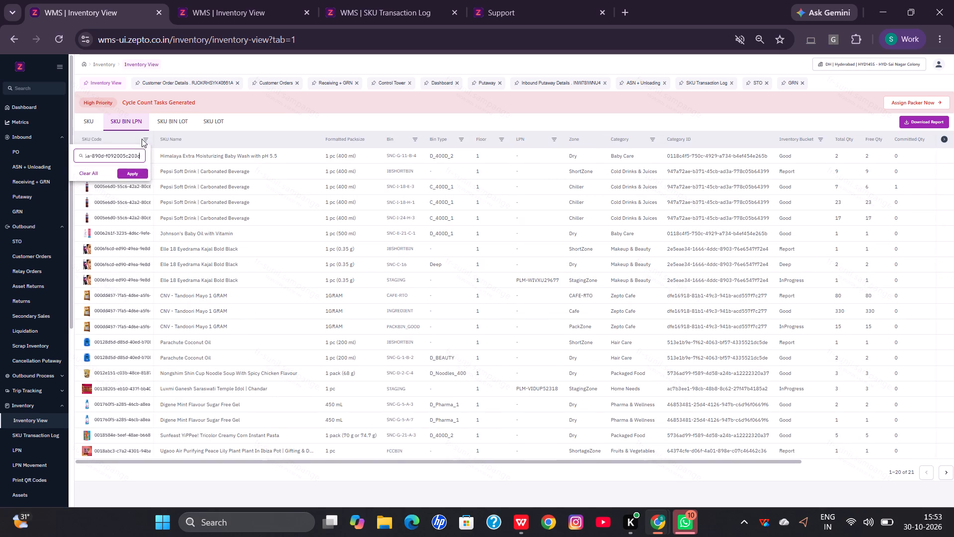
{"action": "key", "text": "period"}
{"action": "key", "text": "Return"}
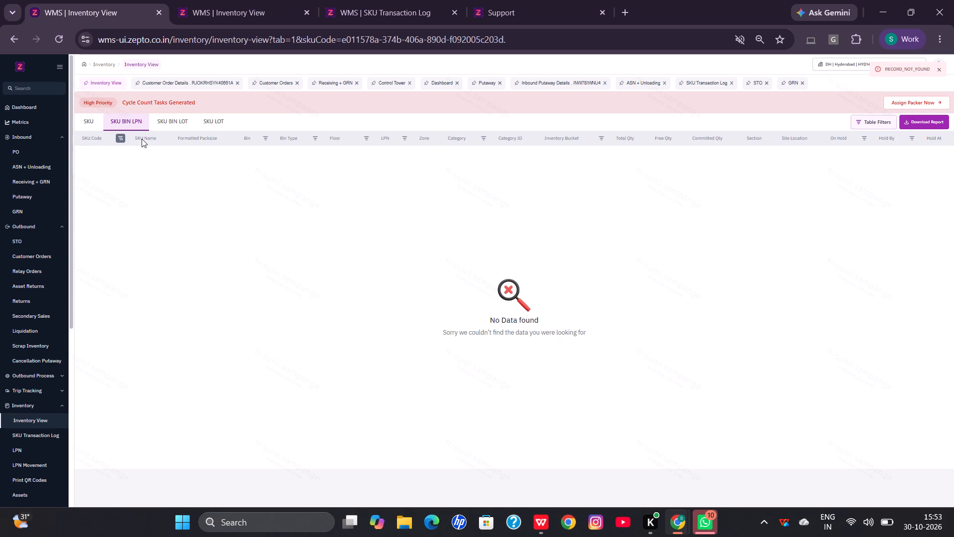
{"action": "left_click", "coordinate": [119, 142]}
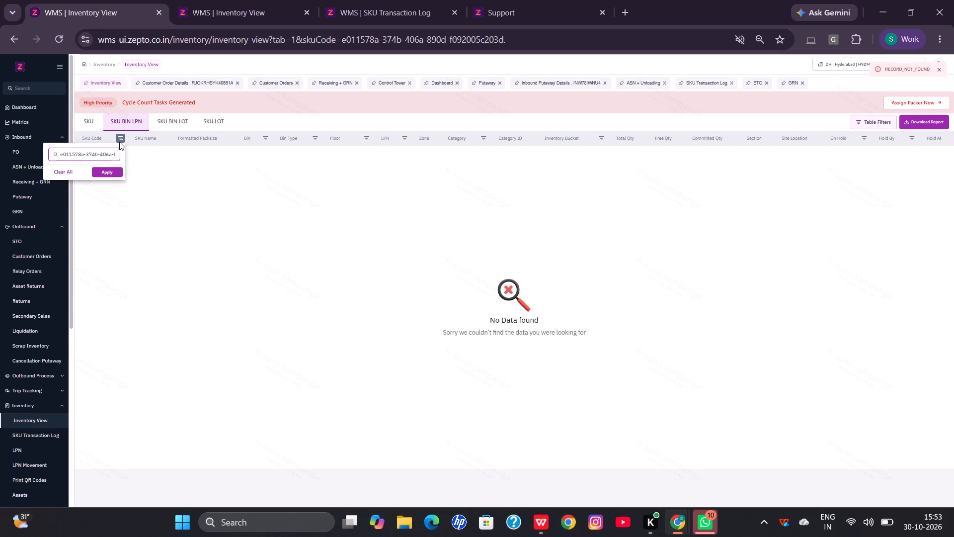
{"action": "key", "text": "BackSpace"}
{"action": "key", "text": "Return"}
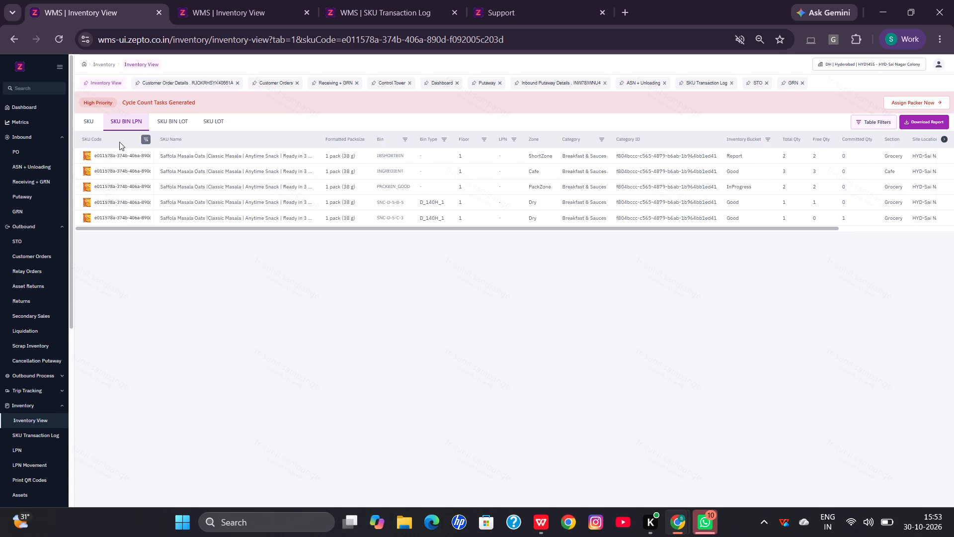
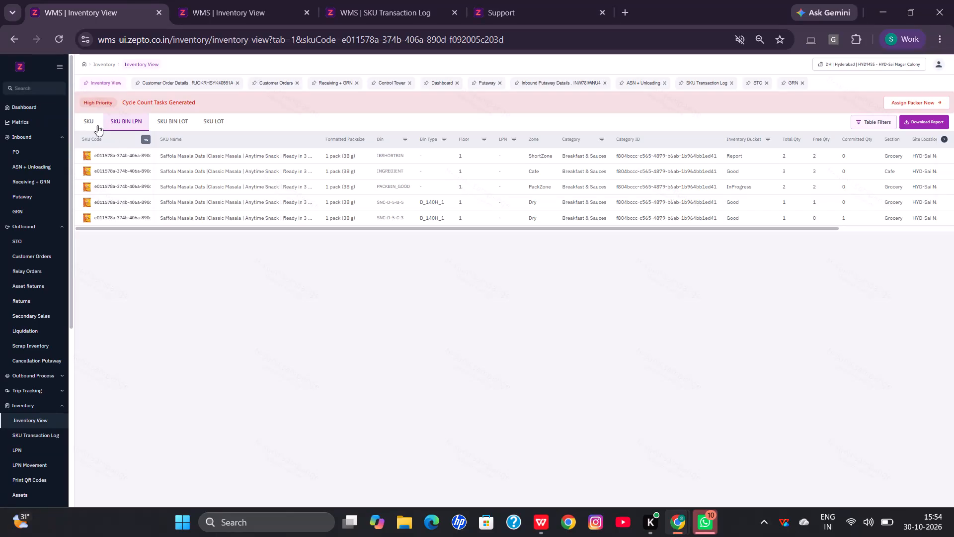
Reopen the Inventory View without the SKU filter and filter its SKU BIN LPN data by the bin REINVENTORY-QUALITYBIN.
{"action": "left_click", "coordinate": [116, 0]}
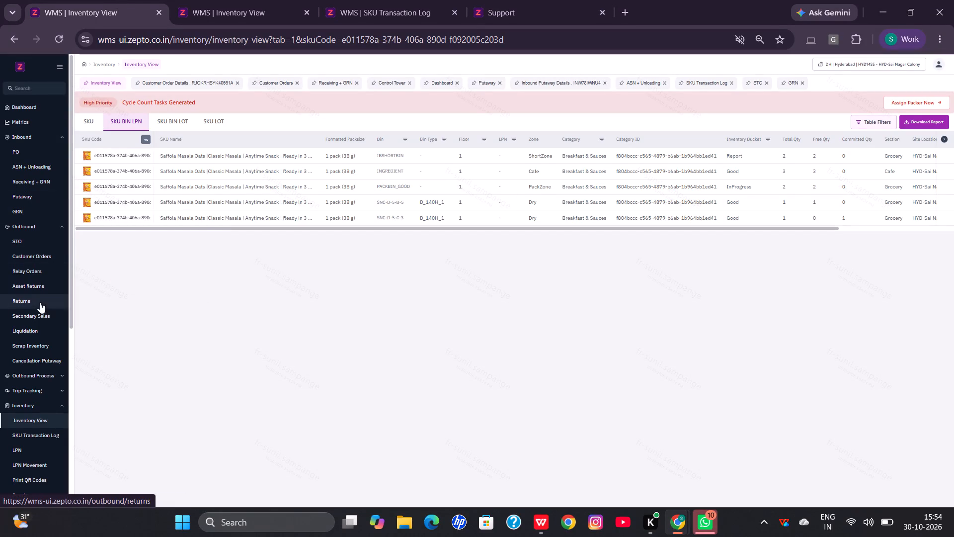
{"action": "left_click", "coordinate": [45, 431]}
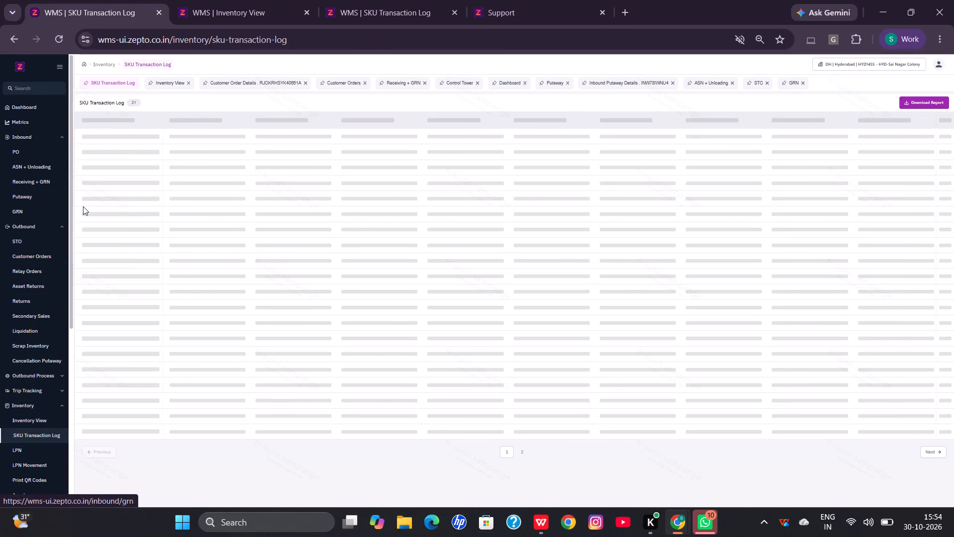
{"action": "left_click", "coordinate": [55, 415]}
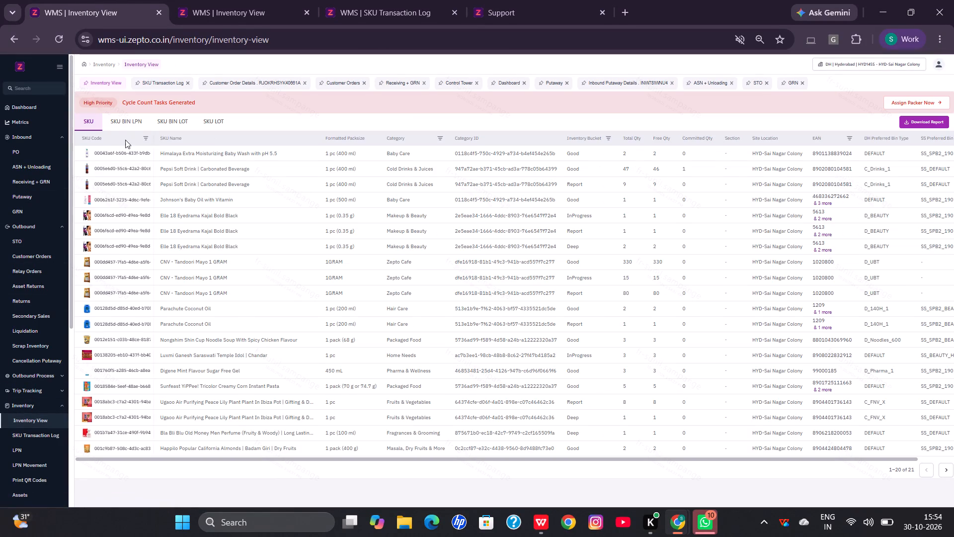
{"action": "left_click", "coordinate": [122, 120]}
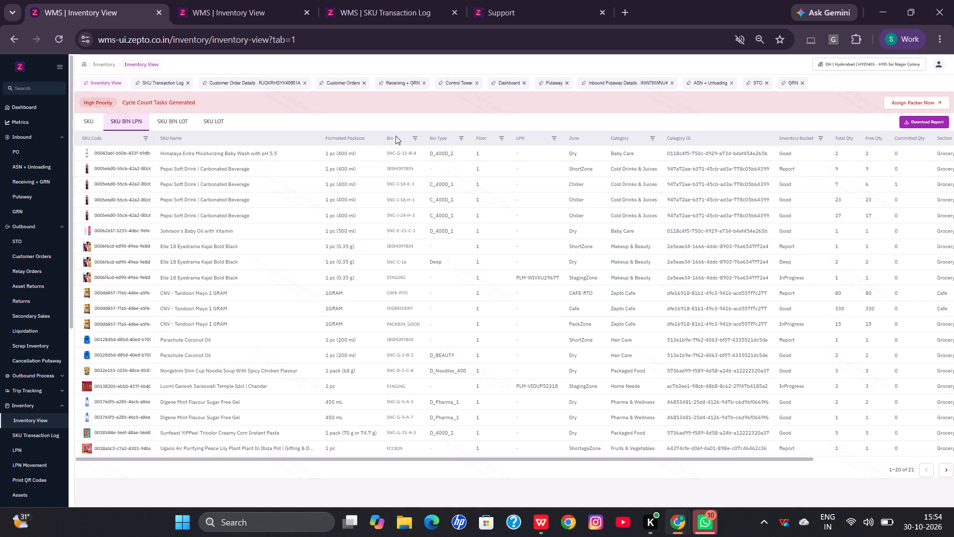
{"action": "left_click", "coordinate": [411, 139]}
{"action": "type", "text": "RR"}
{"action": "key", "text": "BackSpace"}
{"action": "key", "text": "e"}
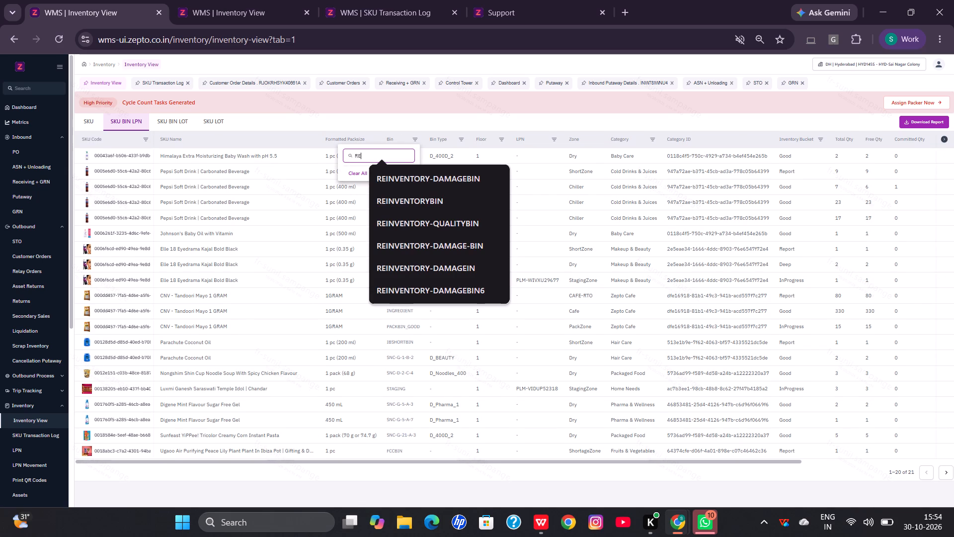
{"action": "left_click", "coordinate": [409, 221]}
{"action": "key", "text": "Return"}
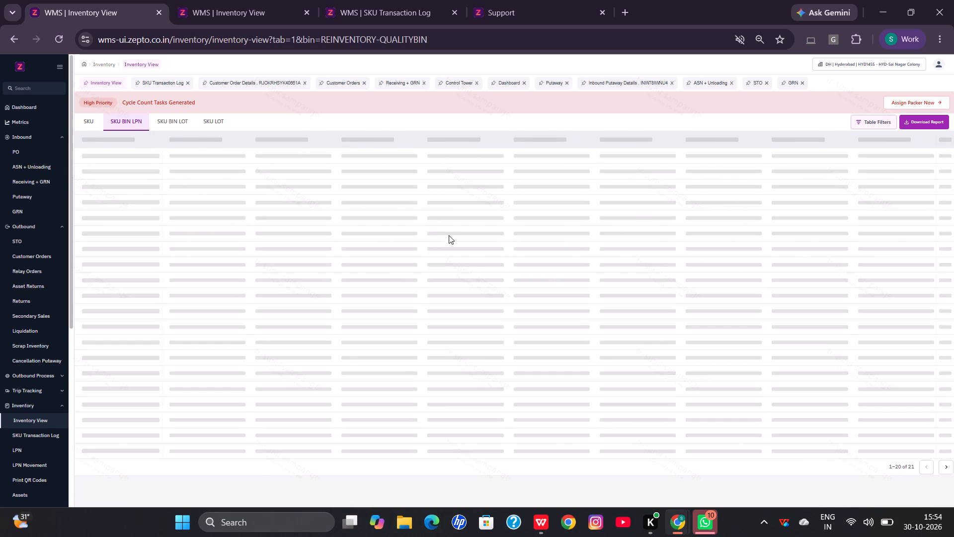
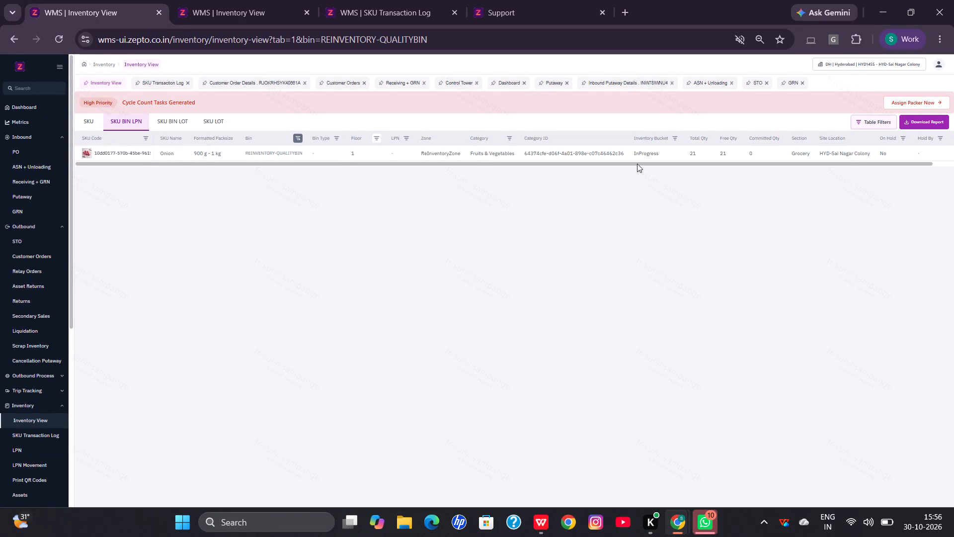
Copy the Onion item's SKU code from the bin results and filter the Inventory View's SKU data by it.
{"action": "left_click", "coordinate": [111, 151]}
{"action": "double_click", "coordinate": [112, 151]}
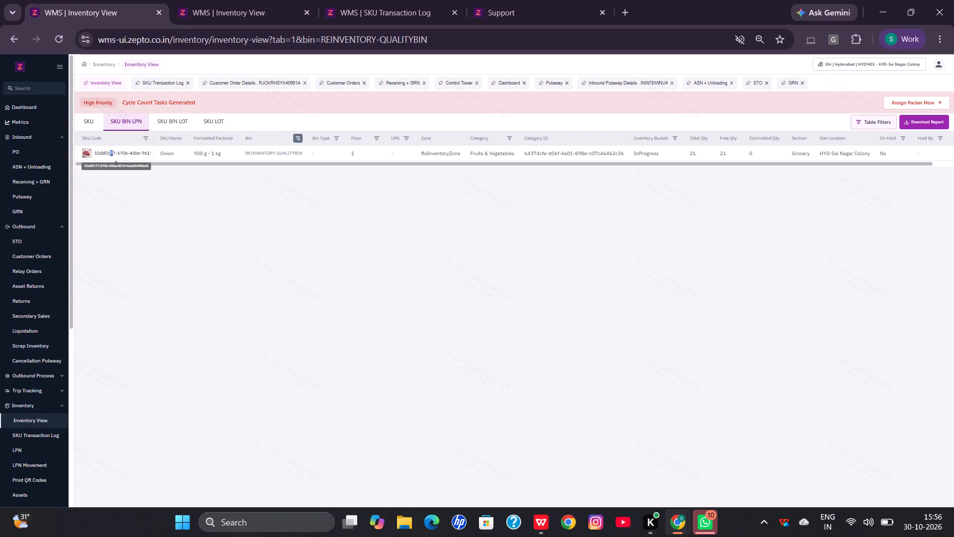
{"action": "triple_click", "coordinate": [112, 151]}
{"action": "key", "text": "ctrl+c"}
{"action": "left_click", "coordinate": [90, 124]}
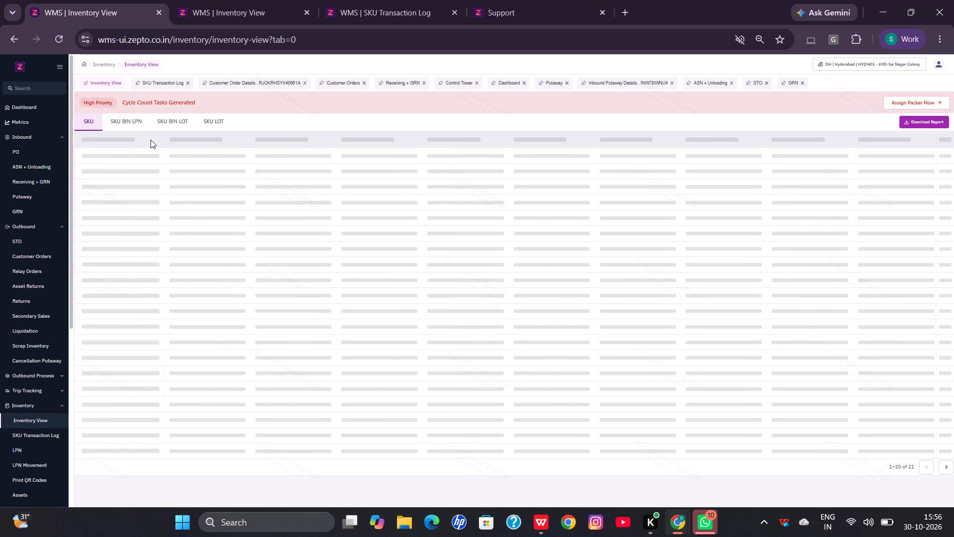
{"action": "left_click", "coordinate": [145, 140]}
{"action": "key", "text": "ctrl+c"}
{"action": "key", "text": "ctrl+v"}
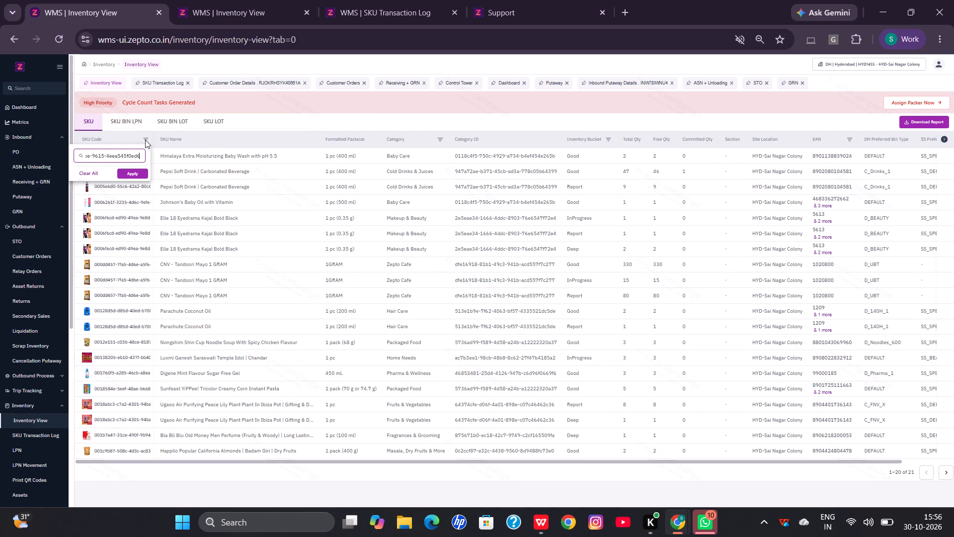
{"action": "key", "text": "Return"}
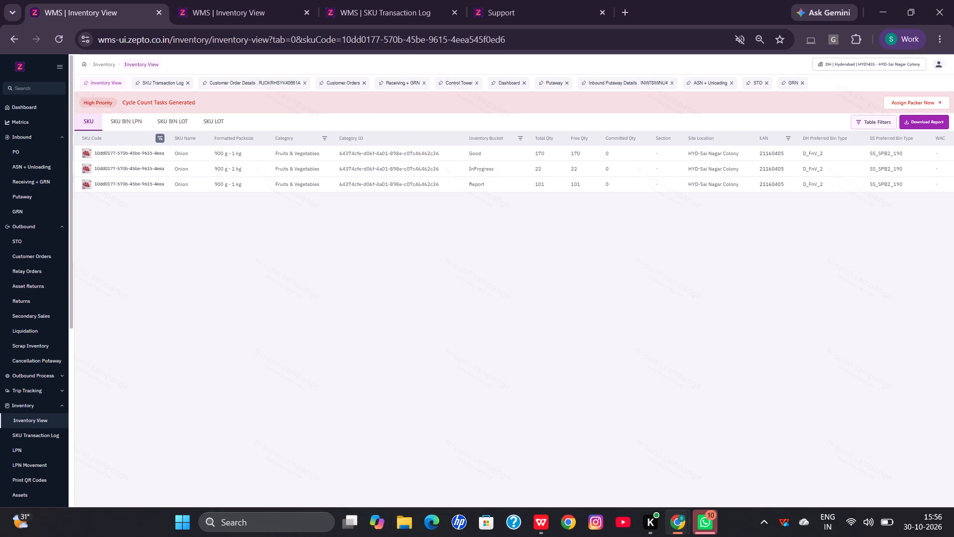
Copy the Onion SKU's EAN 21160405 and generate a page QR code containing that EAN.
{"action": "double_click", "coordinate": [766, 161]}
{"action": "triple_click", "coordinate": [763, 159]}
{"action": "key", "text": "ctrl+c"}
{"action": "key", "text": "ctrl+c"}
{"action": "right_click", "coordinate": [657, 224]}
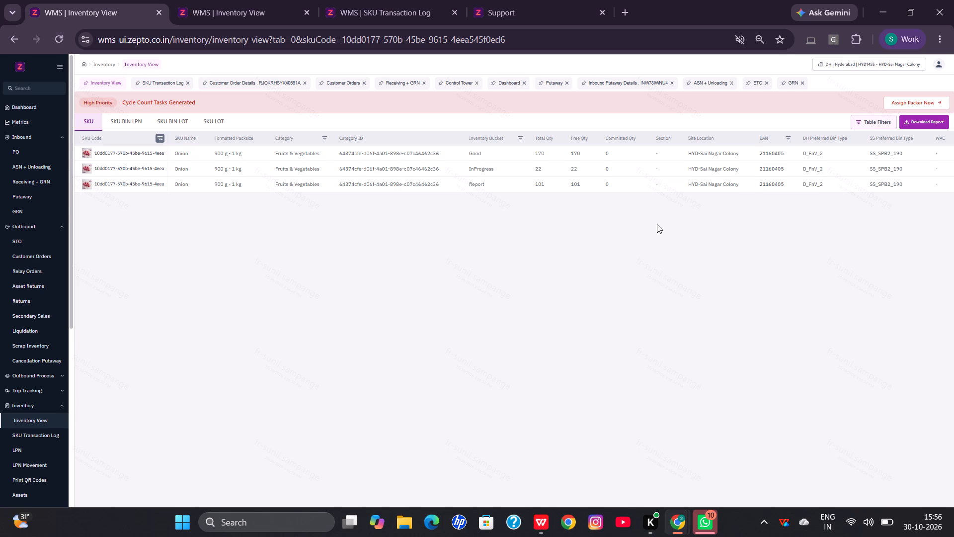
{"action": "left_click", "coordinate": [740, 425]}
{"action": "key", "text": "ctrl+v"}
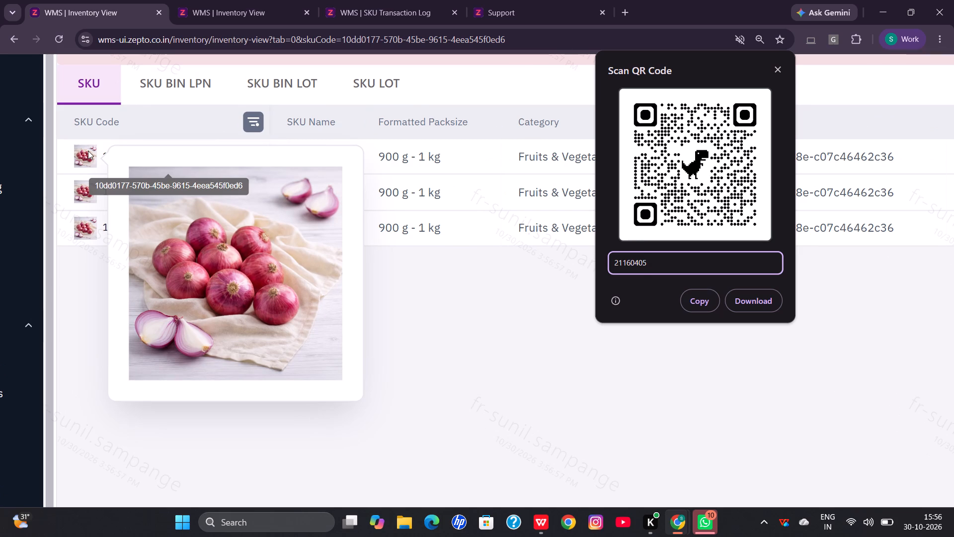
Replace the QR code's text with the code SNC-N-1-D-3.
{"action": "key", "text": "BackSpace"}
{"action": "key", "text": "BackSpace"}
{"action": "key", "text": "BackSpace"}
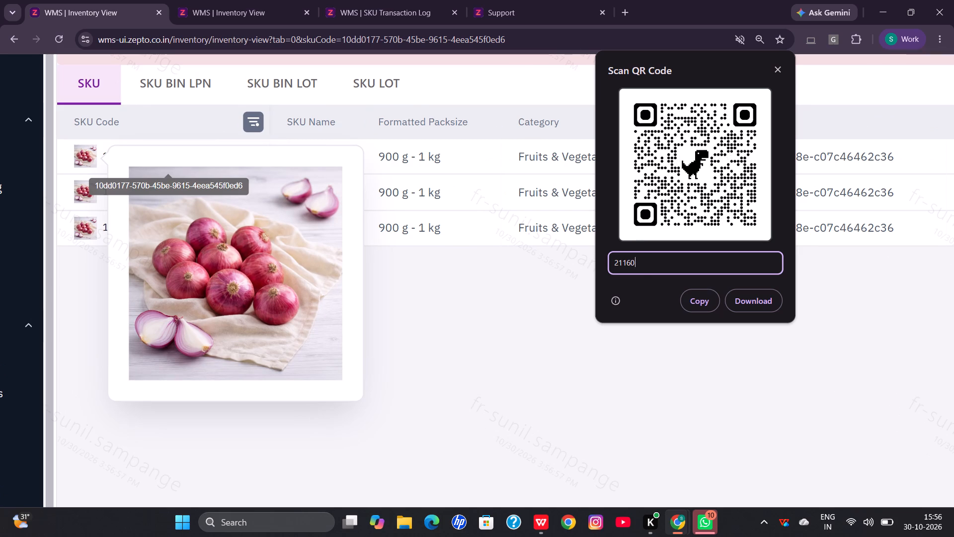
{"action": "key", "text": "BackSpace"}
{"action": "key", "text": "BackSpace"}
{"action": "key", "text": "BackSpace"}
{"action": "key", "text": "BackSpace"}
{"action": "key", "text": "BackSpace"}
{"action": "key", "text": "BackSpace"}
{"action": "type", "text": "SNC-N-1-D="}
{"action": "key", "text": "BackSpace"}
{"action": "type", "text": "-3"}
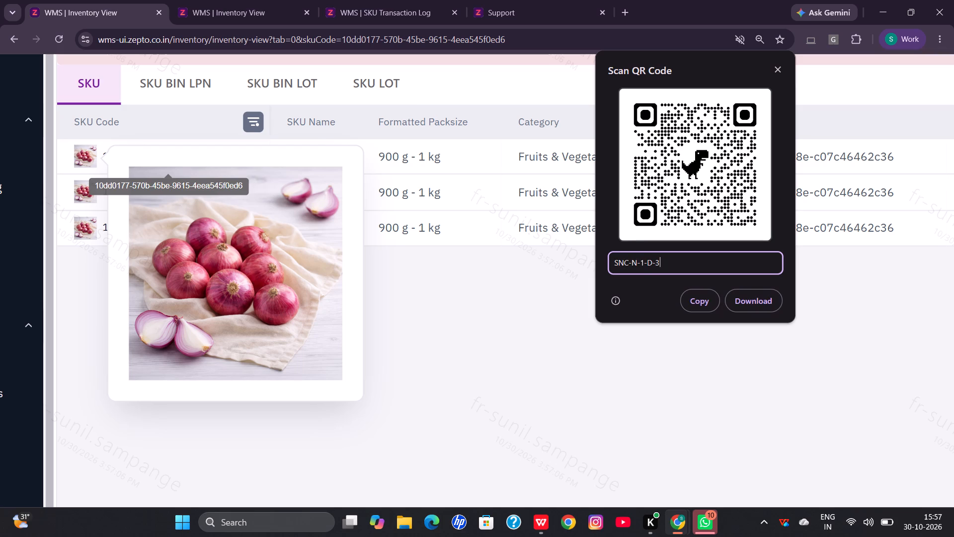
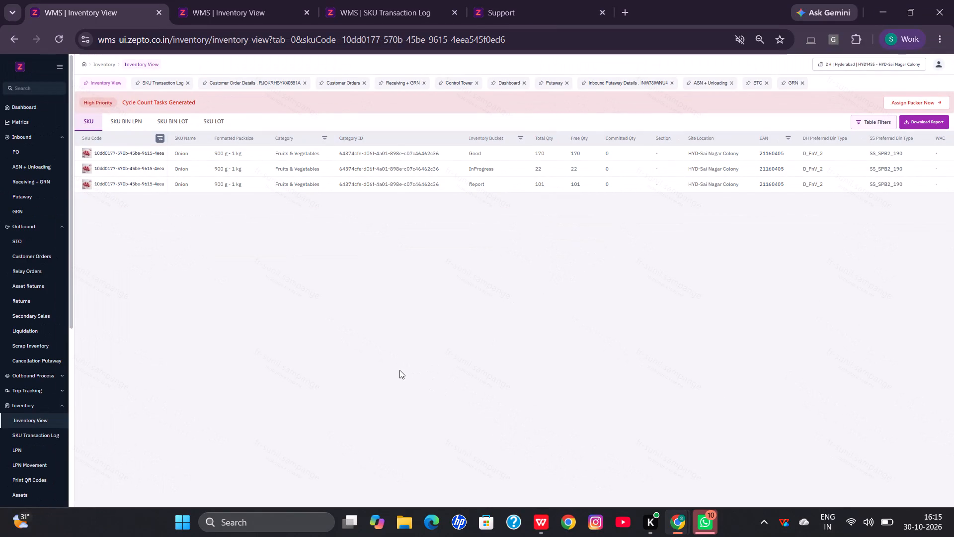
Clear the Onion SKU filter and filter the Inventory View's SKU BIN LPN data by the bin REINVENTORY-QUALITYBIN.
{"action": "scroll", "coordinate": [328, 375], "scroll_direction": "right", "scroll_amount": 14}
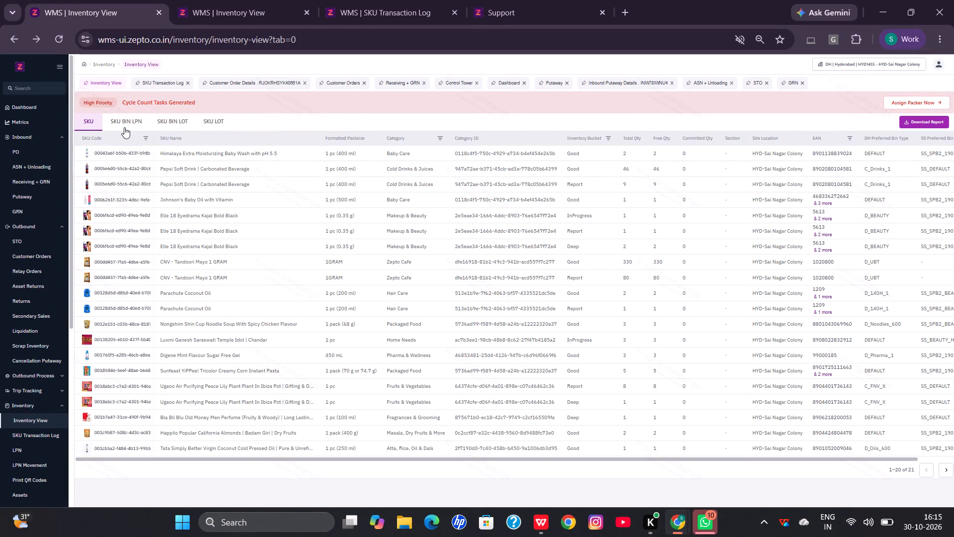
{"action": "left_click", "coordinate": [124, 125]}
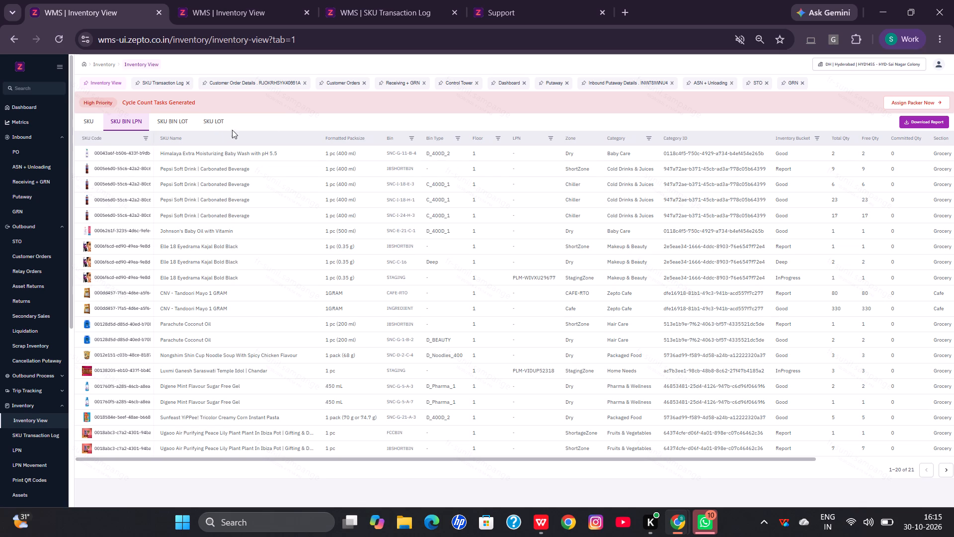
{"action": "left_click", "coordinate": [406, 136]}
{"action": "left_click", "coordinate": [408, 138]}
{"action": "type", "text": "RE"}
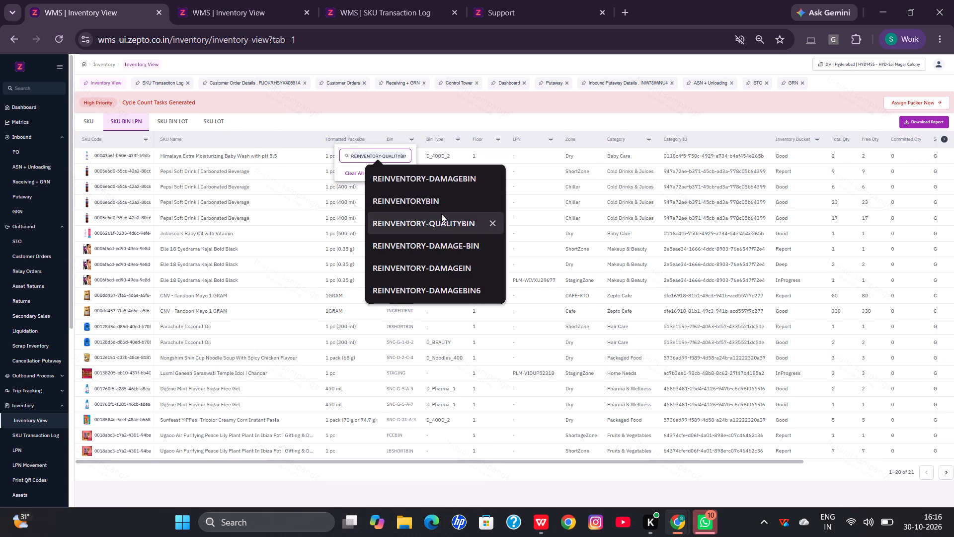
{"action": "left_click", "coordinate": [441, 214]}
{"action": "key", "text": "Return"}
{"action": "scroll", "coordinate": [363, 257], "scroll_direction": "right", "scroll_amount": 11}
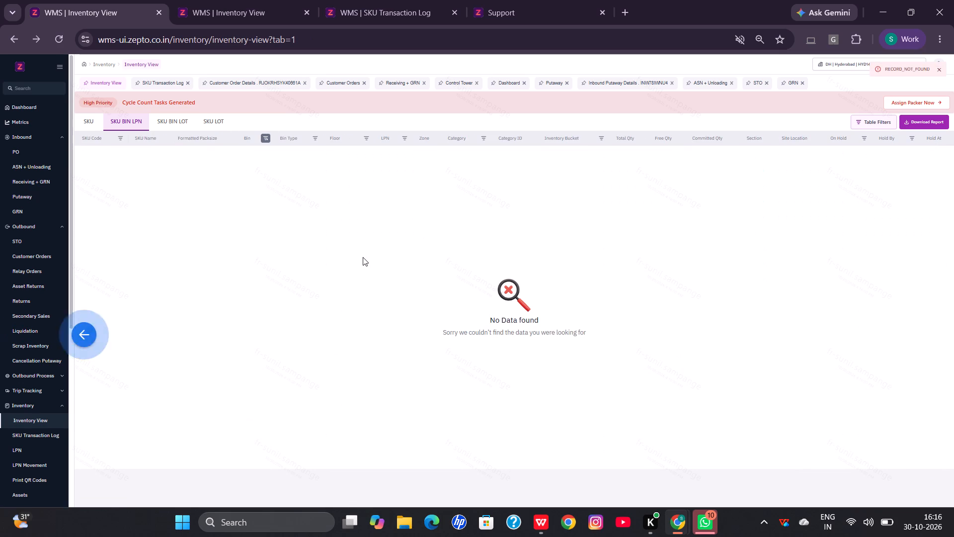
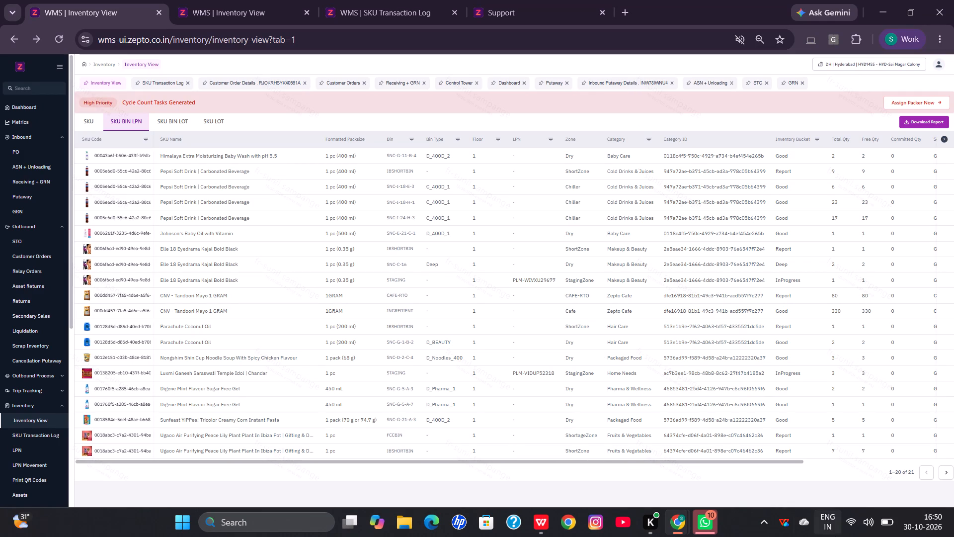
Switch to WhatsApp.
{"action": "left_click", "coordinate": [721, 523]}
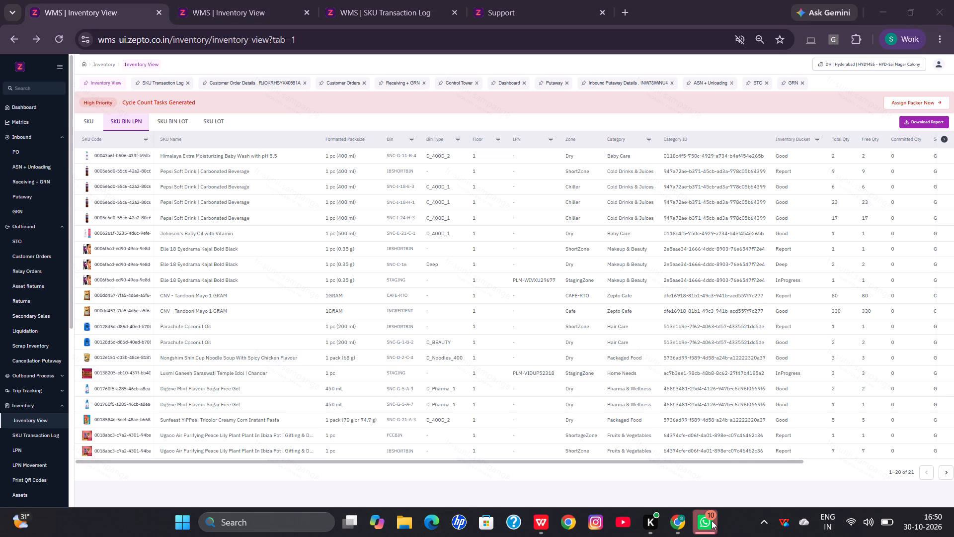
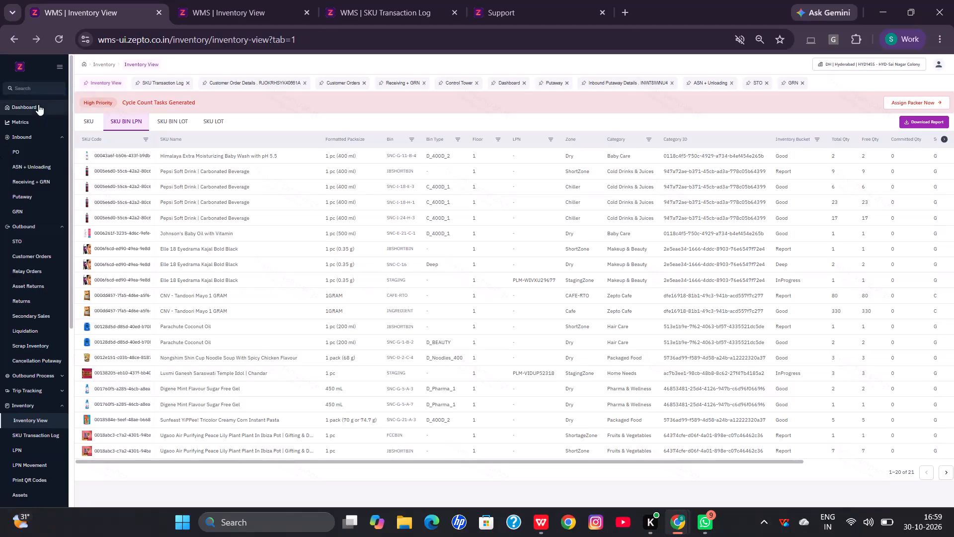
Open the Control Tower from the Dashboard and view today's category defects under Complaints.
{"action": "left_click", "coordinate": [38, 104]}
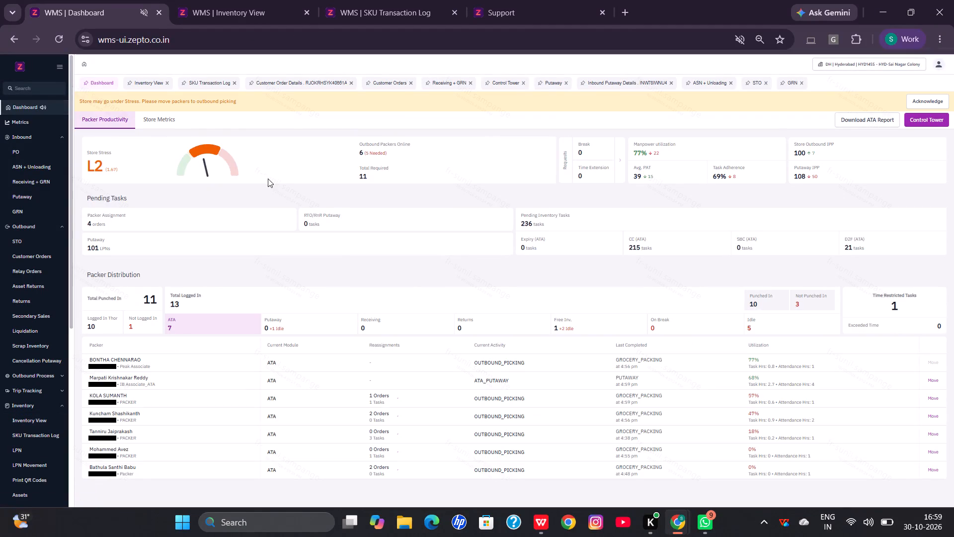
{"action": "left_click", "coordinate": [929, 123]}
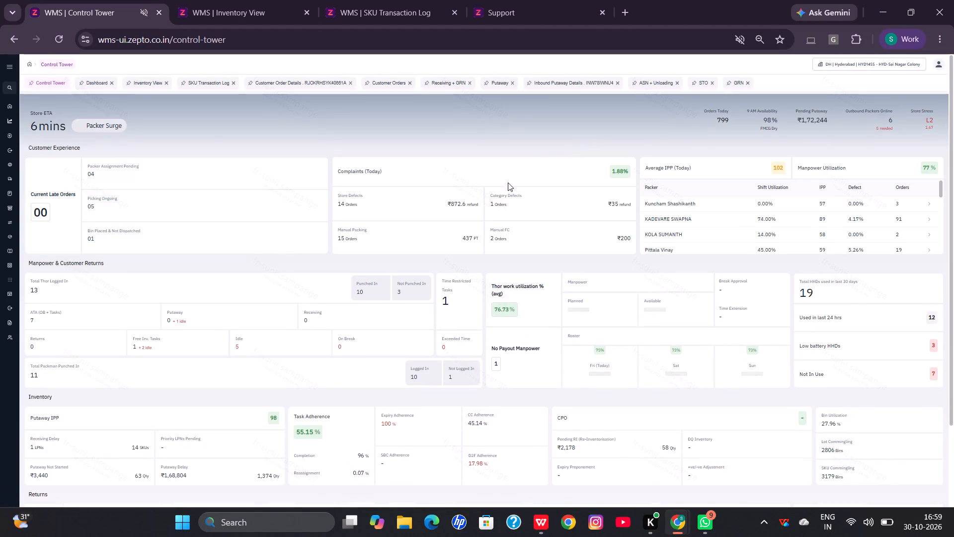
{"action": "left_click", "coordinate": [510, 186]}
{"action": "left_click", "coordinate": [528, 197]}
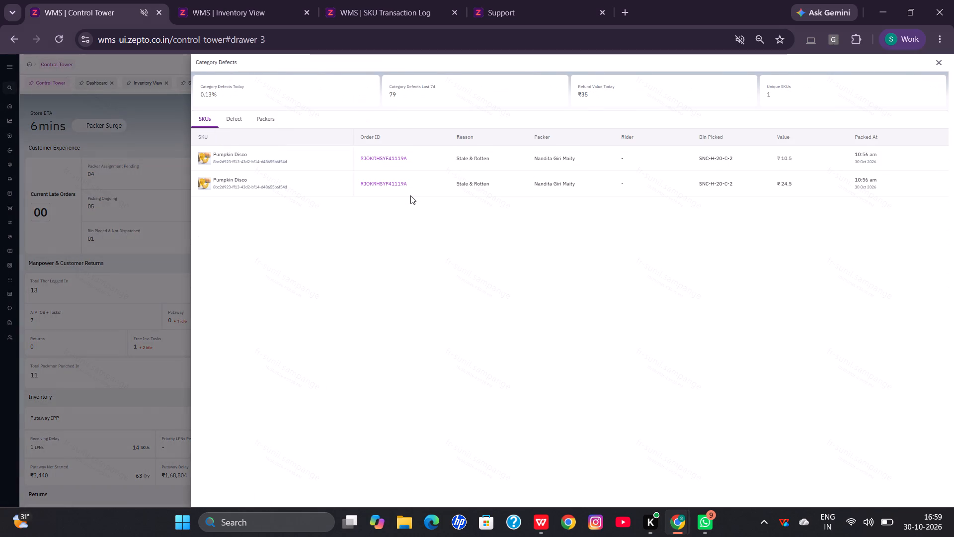
{"action": "left_click", "coordinate": [150, 201]}
Examine today's store defects by SKU, including order IDs, defect reasons, packers and picked bins.
{"action": "left_click", "coordinate": [376, 199]}
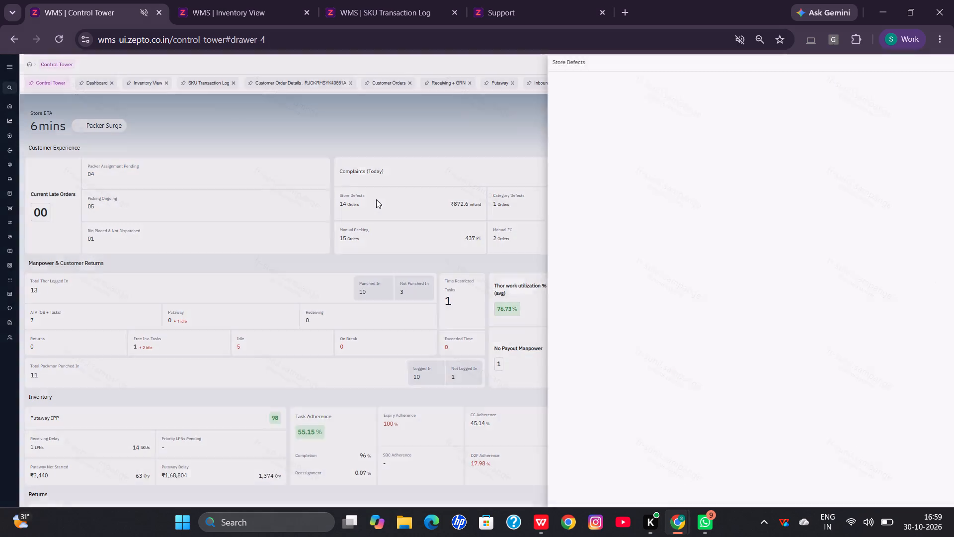
{"action": "scroll", "coordinate": [265, 262], "scroll_direction": "down", "scroll_amount": 3}
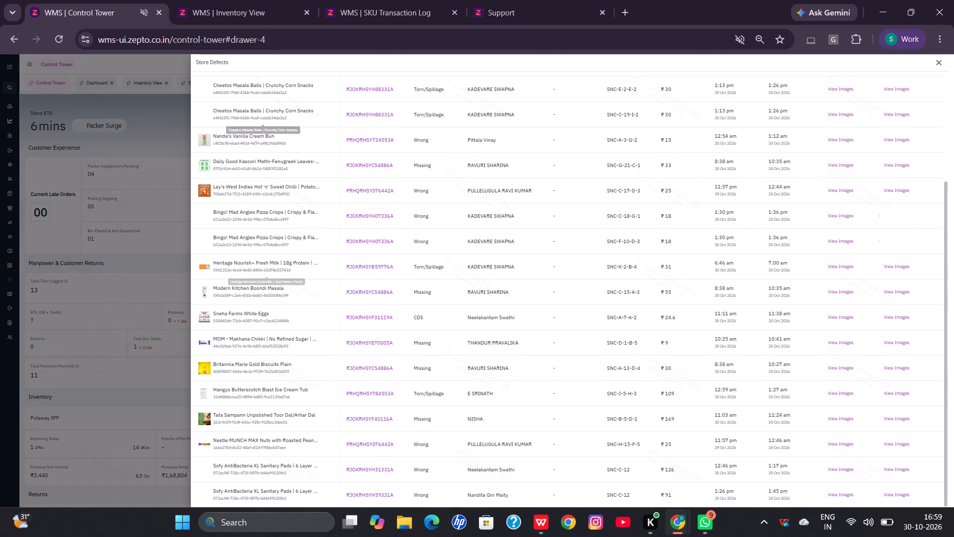
{"action": "scroll", "coordinate": [265, 262], "scroll_direction": "down", "scroll_amount": 1}
{"action": "scroll", "coordinate": [265, 262], "scroll_direction": "up", "scroll_amount": 3}
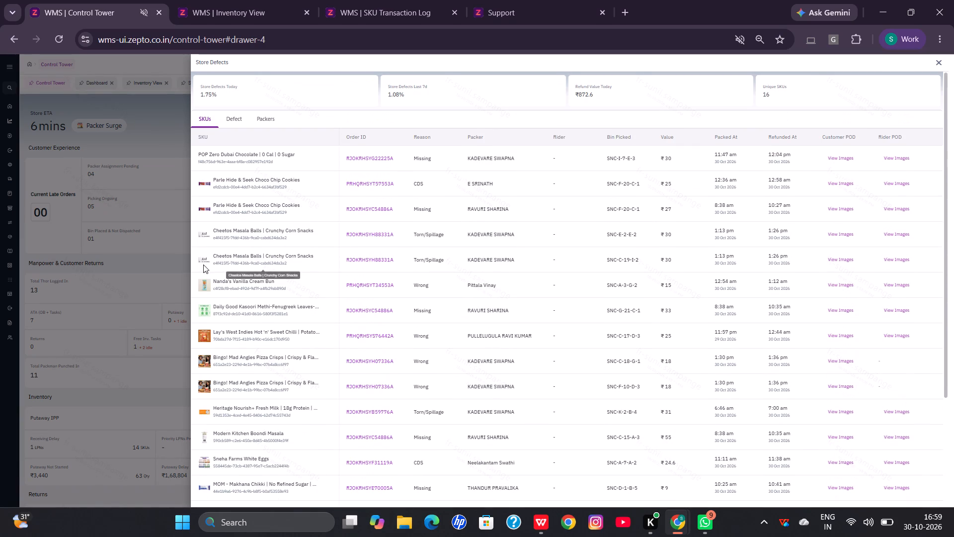
{"action": "left_click", "coordinate": [234, 120]}
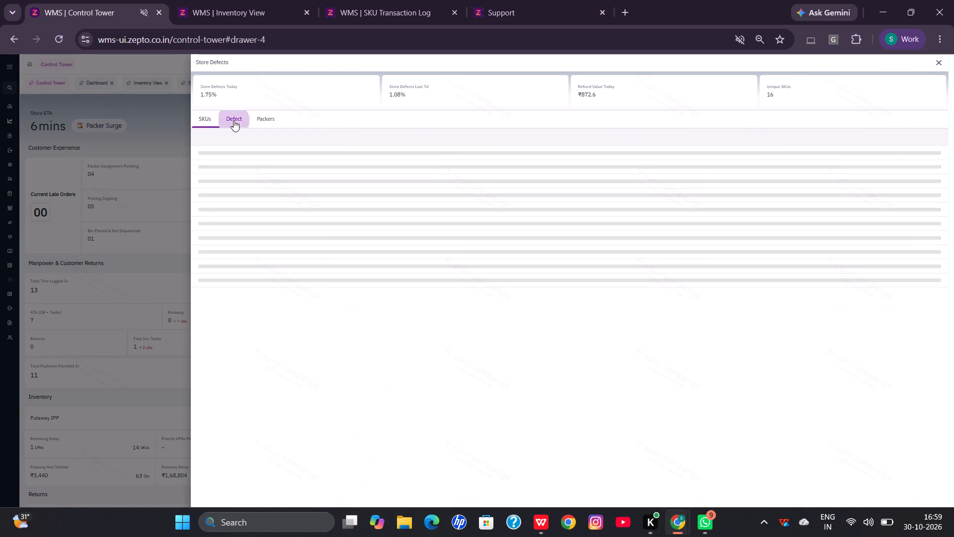
{"action": "left_click", "coordinate": [211, 123]}
{"action": "left_click", "coordinate": [139, 149]}
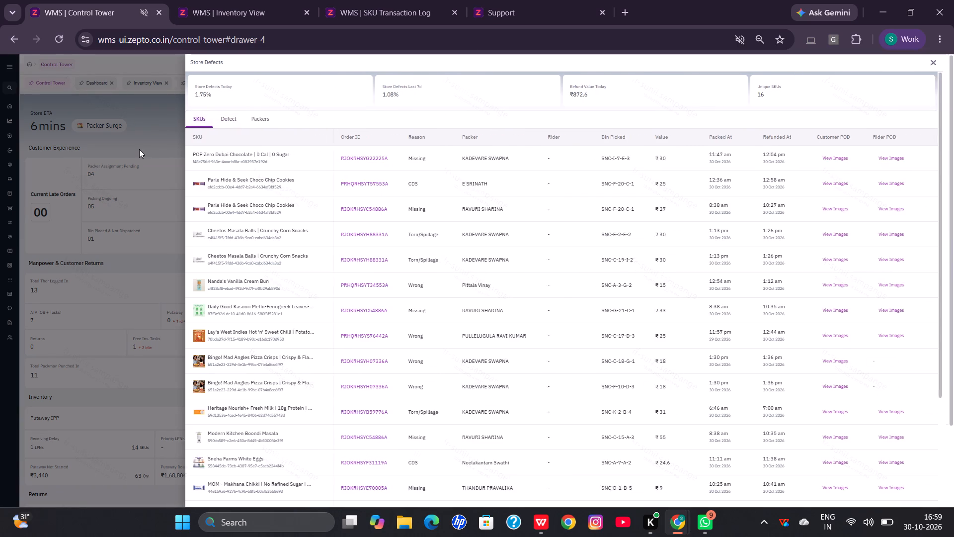
Recheck the SKU list of today's category defects.
{"action": "left_click", "coordinate": [546, 205]}
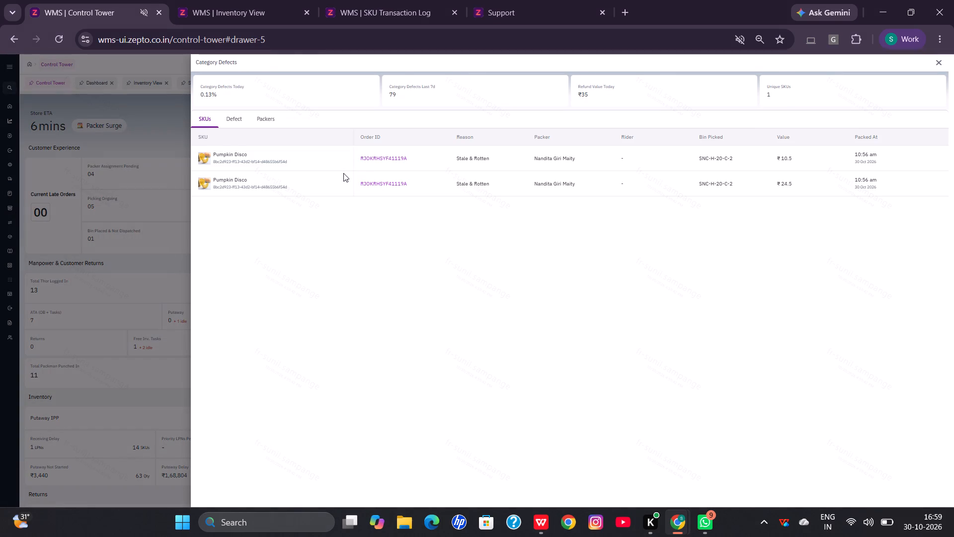
{"action": "left_click", "coordinate": [158, 161]}
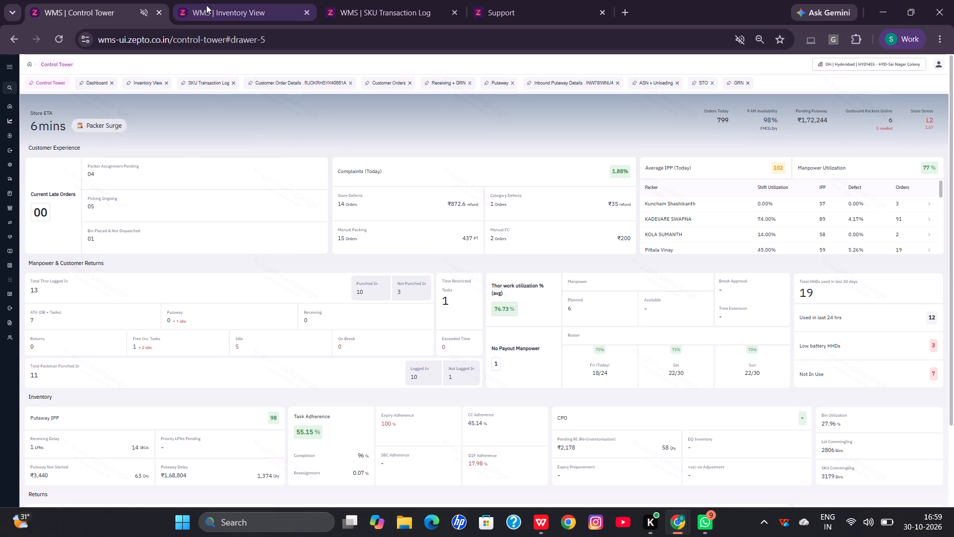
Check the support ticket search page and return to the Inventory View filtered to bin REINVENTORY-DAMAGEBIN.
{"action": "left_click", "coordinate": [206, 5]}
{"action": "left_click", "coordinate": [107, 0]}
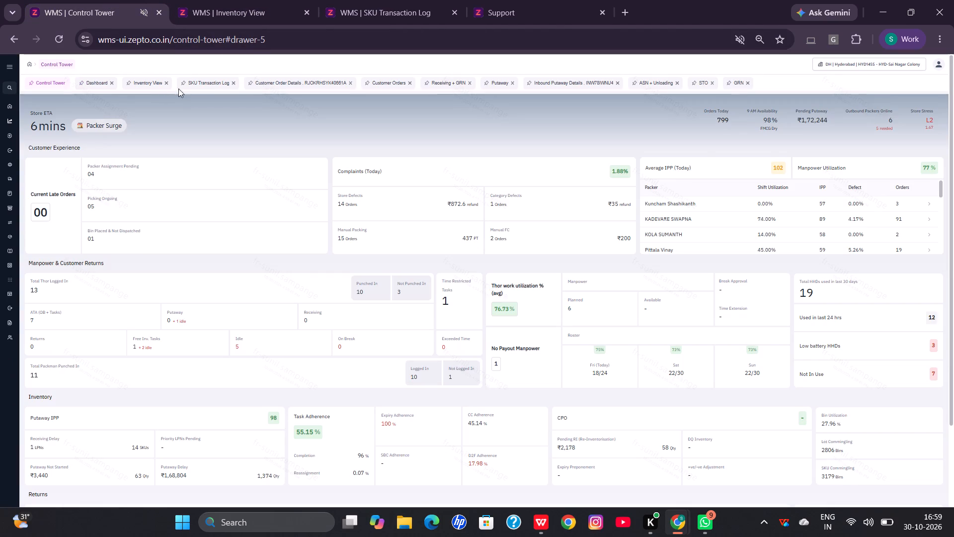
{"action": "left_click", "coordinate": [363, 0]}
{"action": "left_click", "coordinate": [519, 0]}
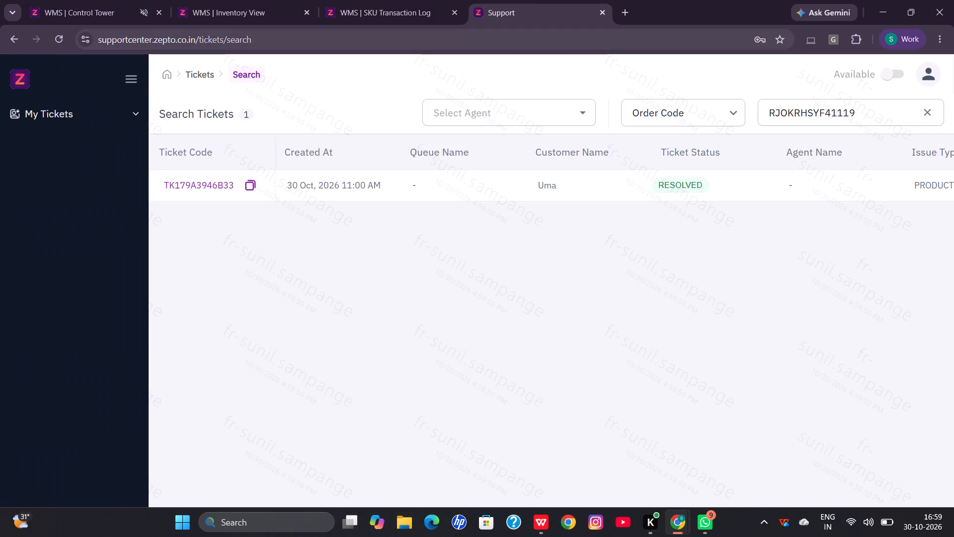
{"action": "left_click", "coordinate": [316, 0]}
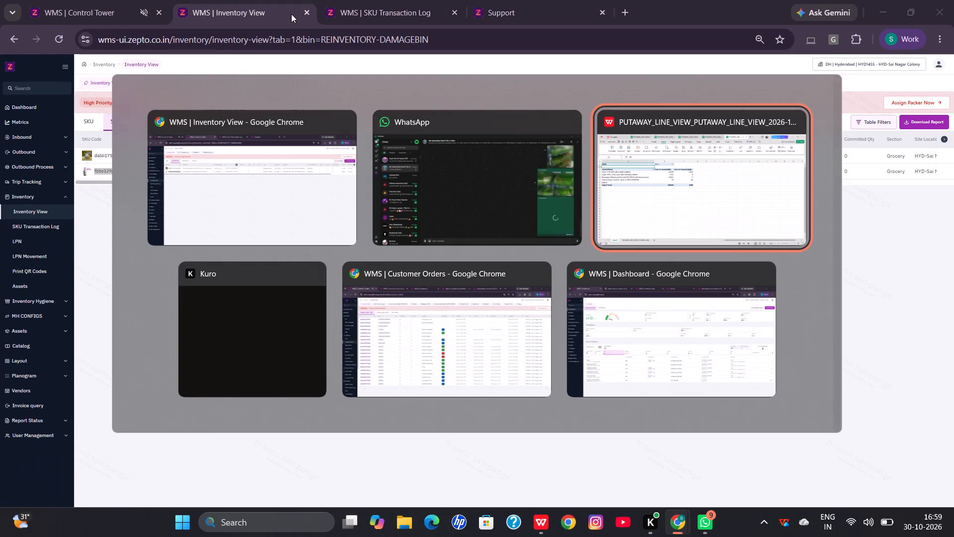